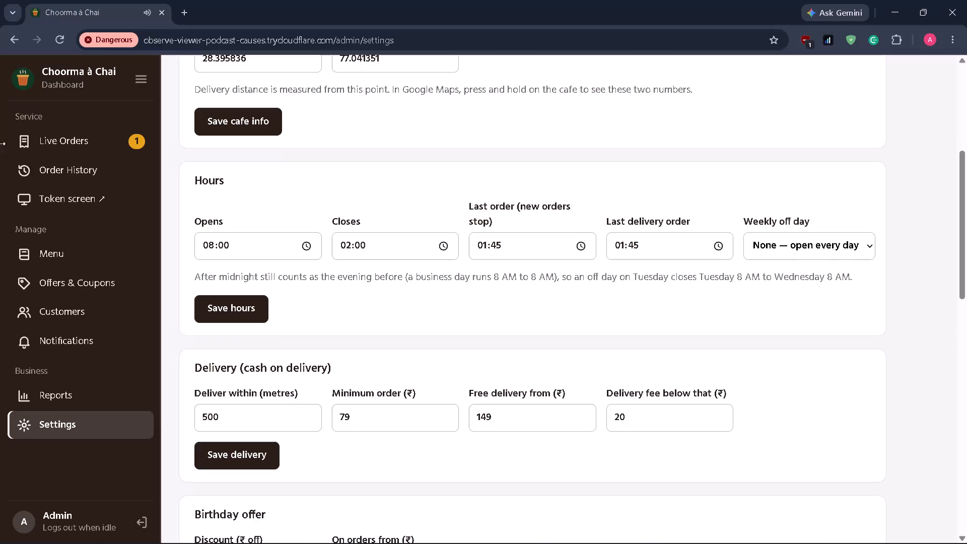
Accept new pickup order #1 for Dry Fruit Choorma in Live Orders, without printing its kitchen ticket.
click(80, 142)
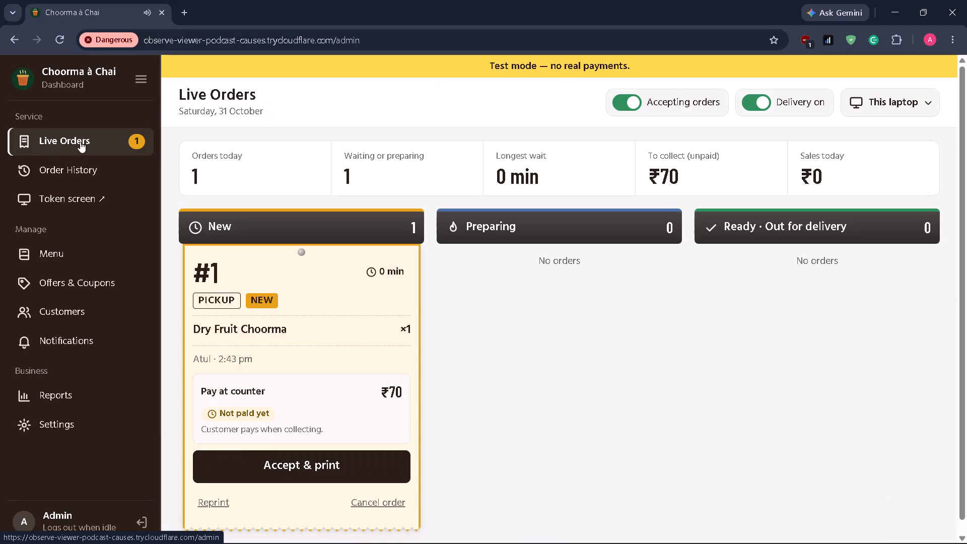
scroll(330, 223, down, 1)
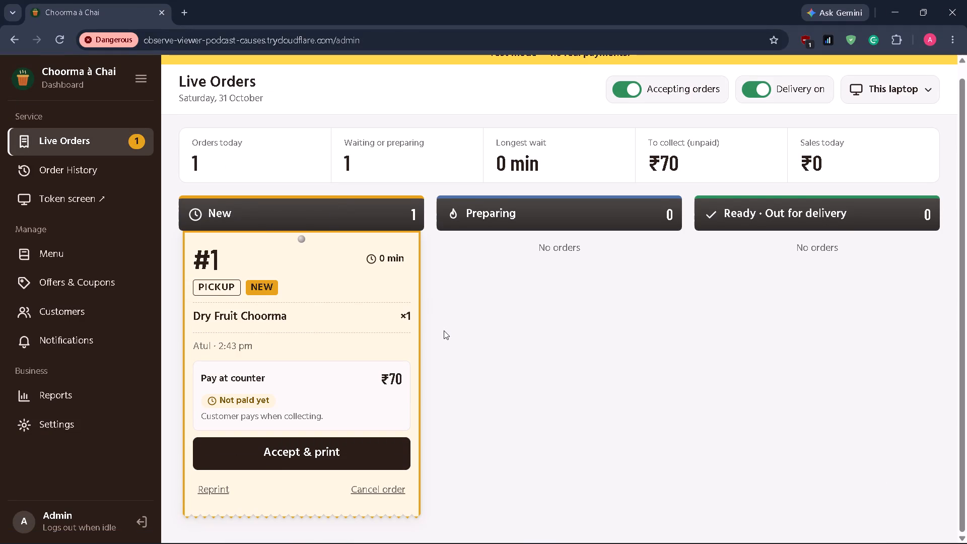
click(316, 453)
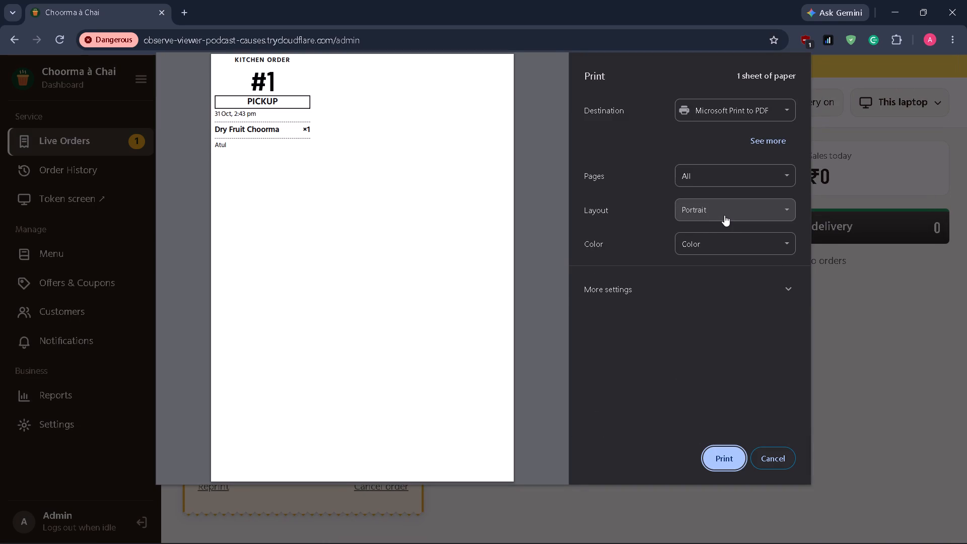
click(776, 459)
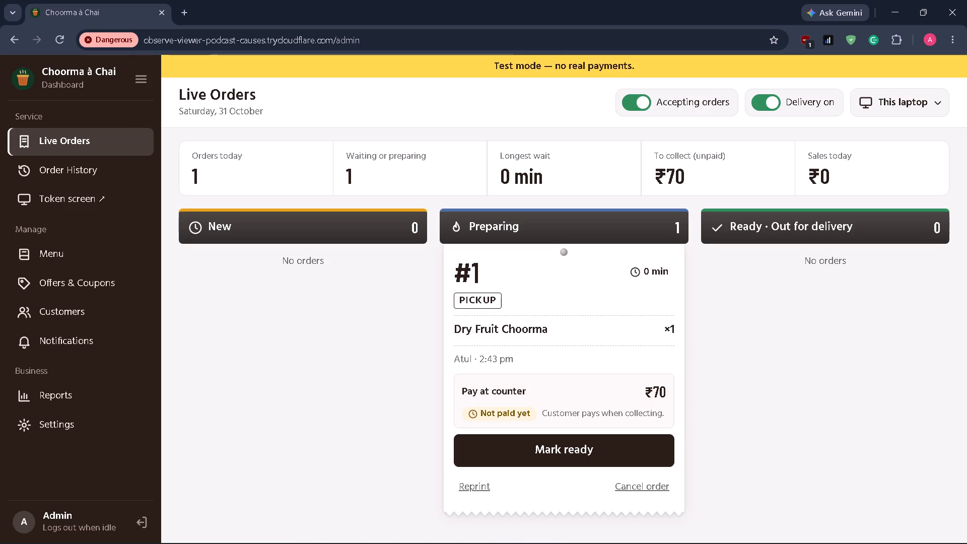
Move pickup order #1 through its remaining stages by marking it ready and collected.
click(581, 460)
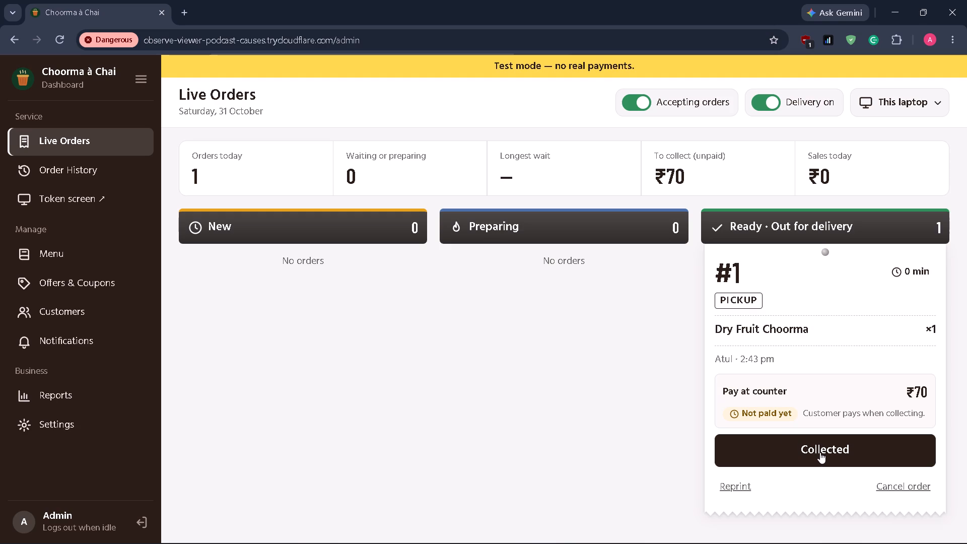
click(863, 453)
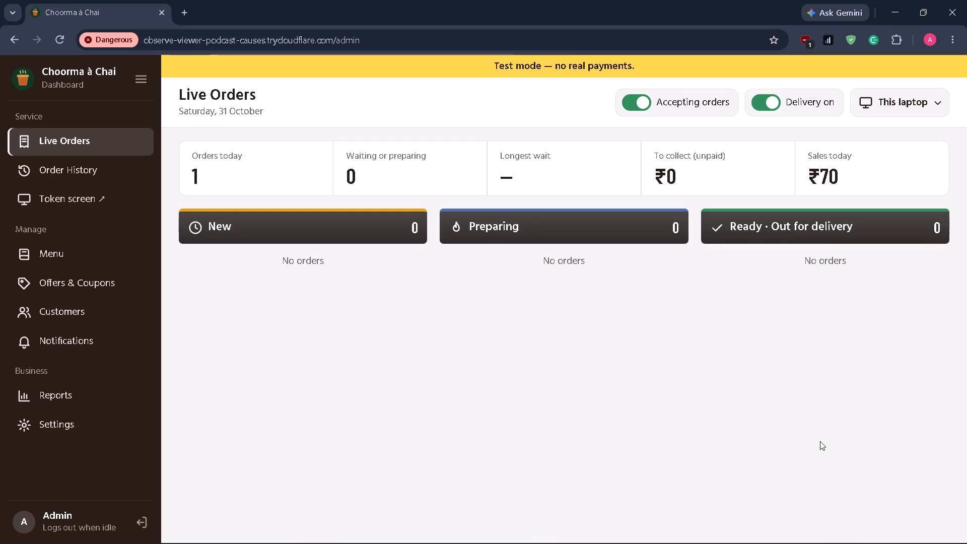
Check the order history for the current business day and return to the live orders.
click(107, 166)
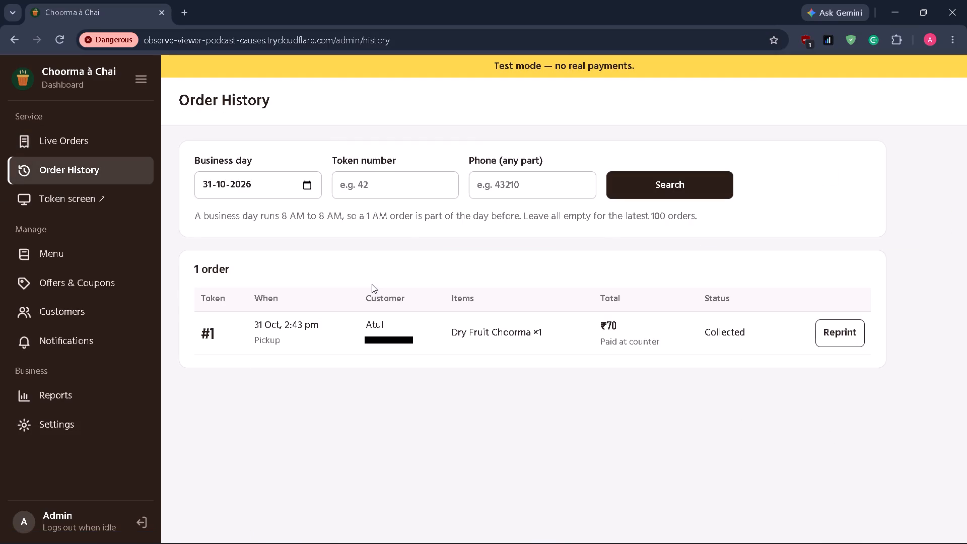
drag(65, 247, 195, 258)
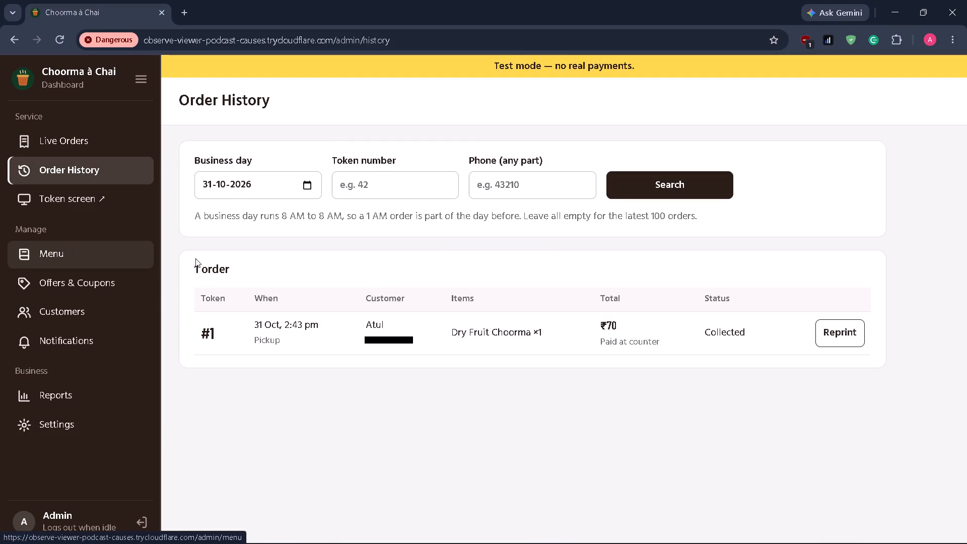
drag(195, 258, 373, 235)
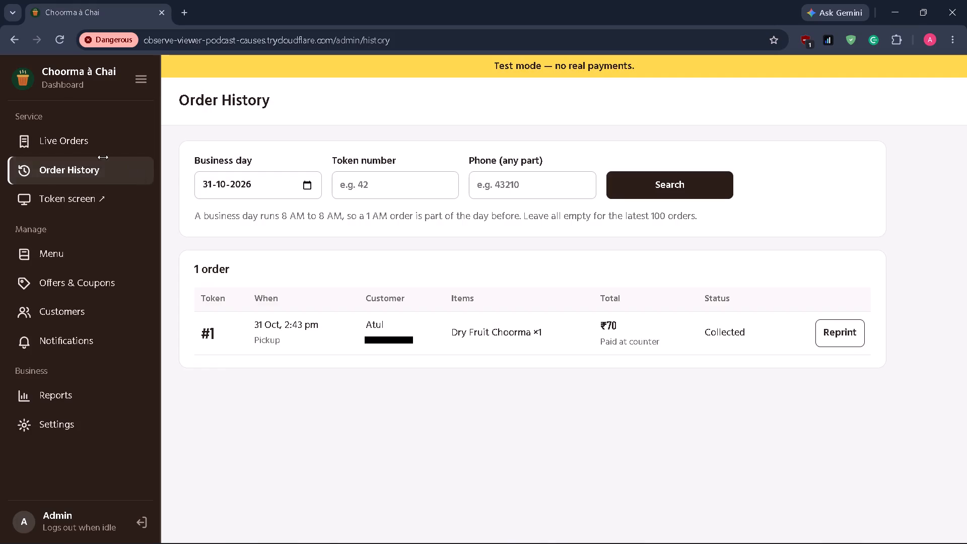
click(98, 154)
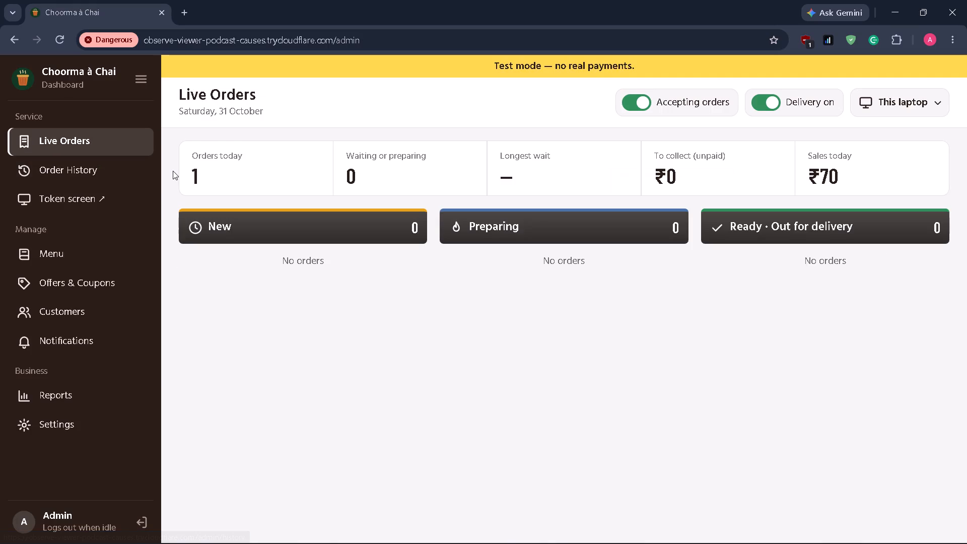
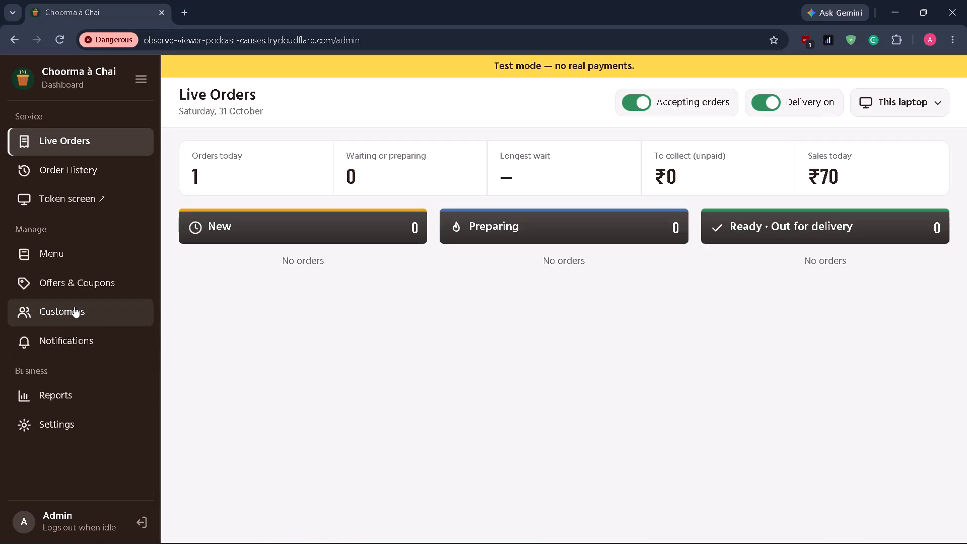
Create active coupon AAA in Offers & Coupons, giving ₹100 off with a minimum order of ₹200, and save it.
click(99, 283)
scroll(392, 294, right, 1)
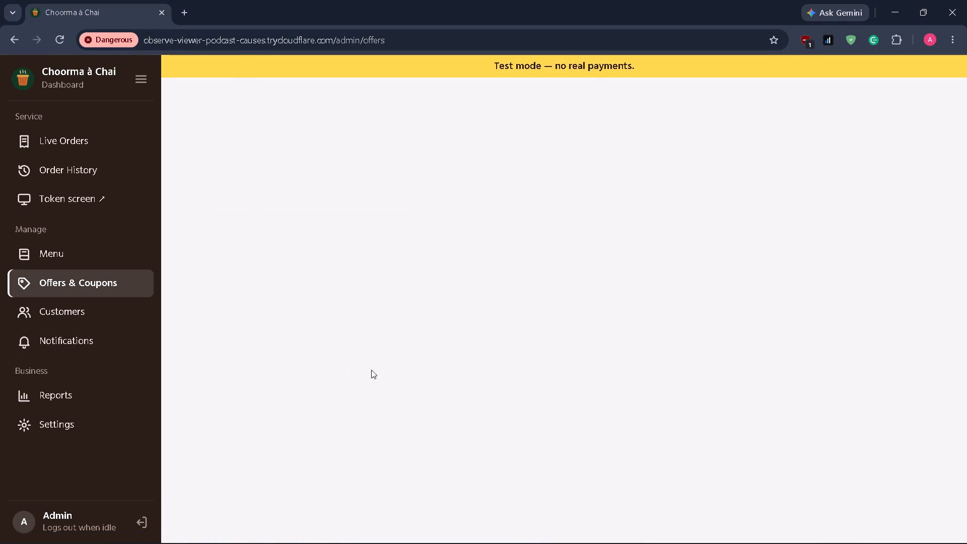
scroll(289, 370, down, 1)
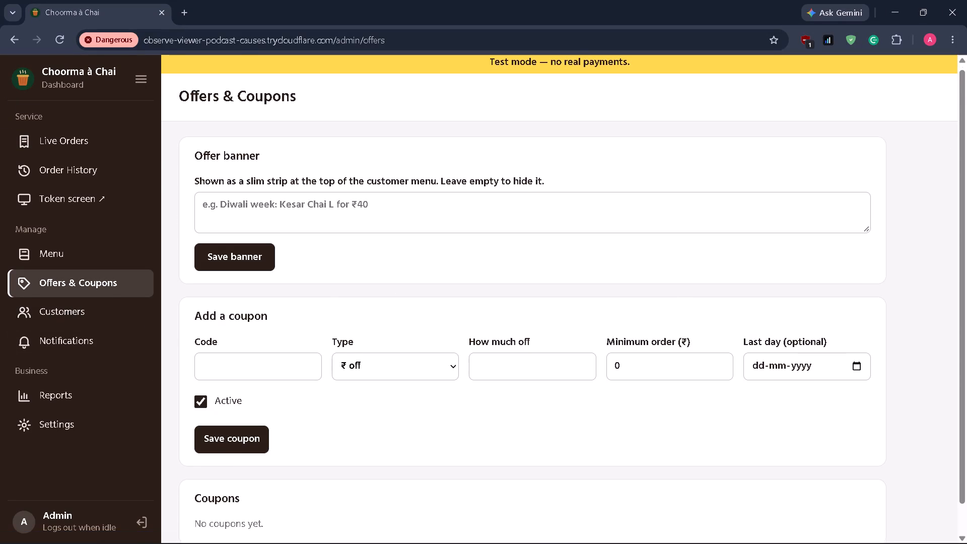
scroll(289, 370, down, 1)
click(280, 341)
text(AAA)
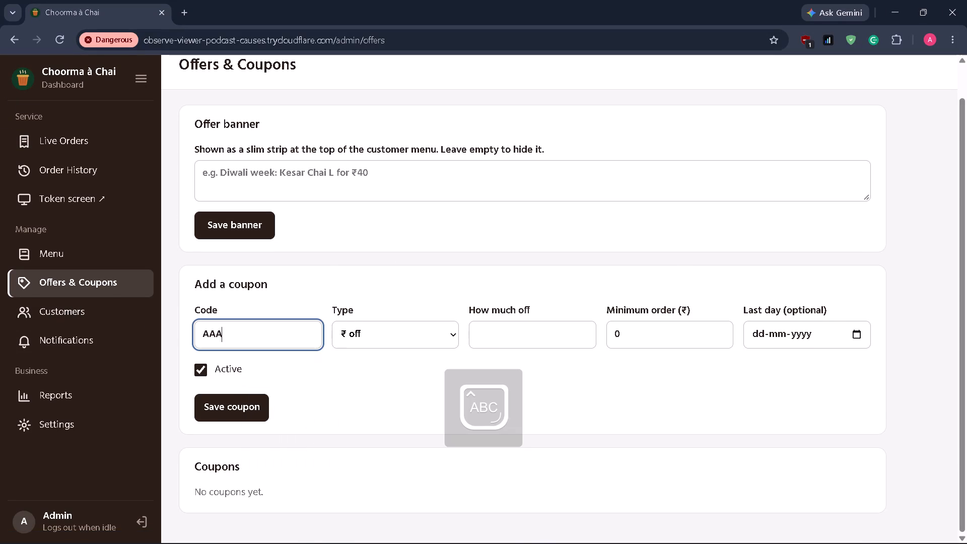
click(235, 405)
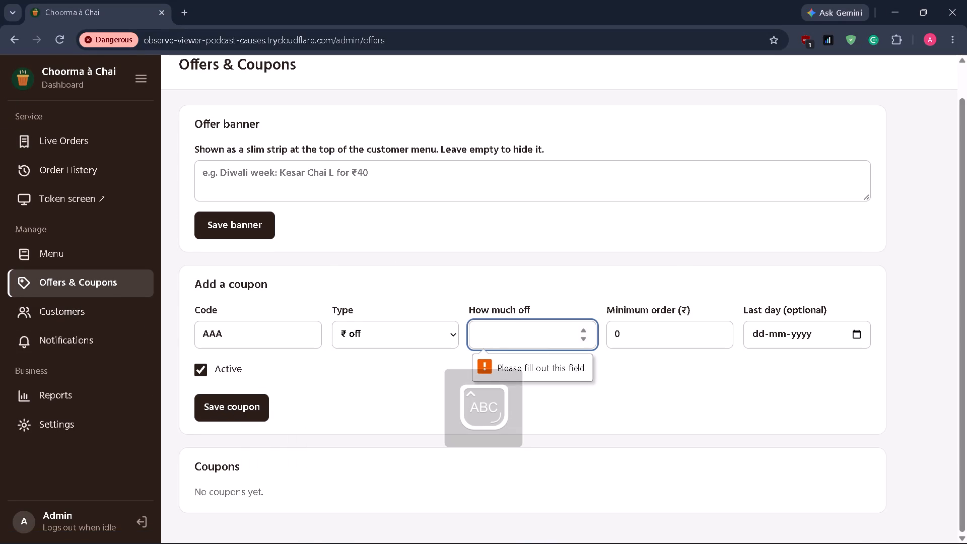
click(528, 335)
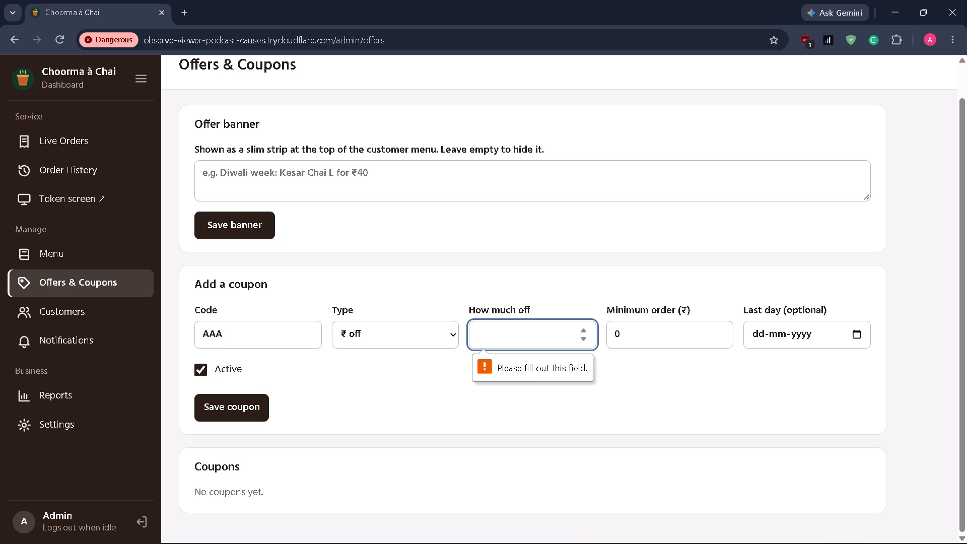
click(363, 331)
drag(397, 384, 395, 372)
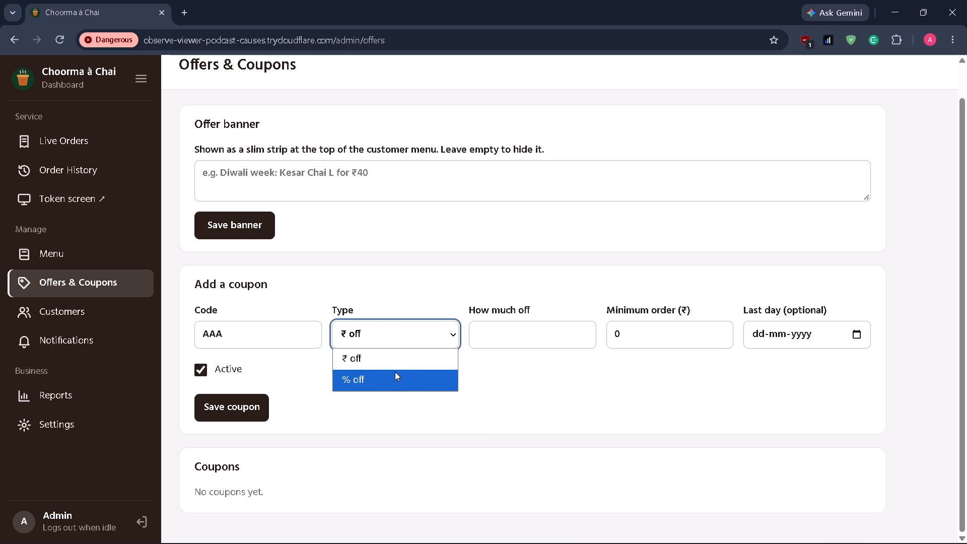
drag(395, 372, 395, 360)
click(395, 360)
click(534, 328)
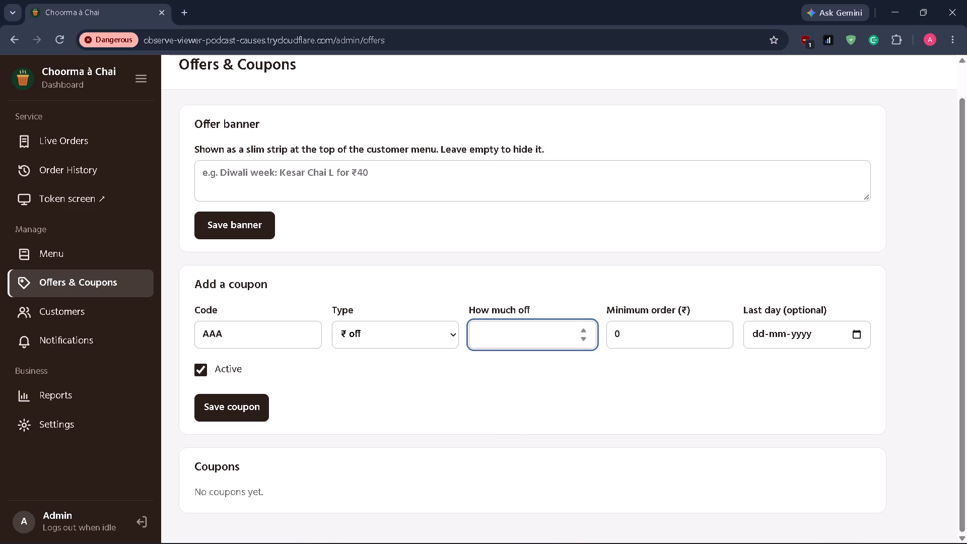
text(100)
drag(674, 337, 587, 335)
text(200)
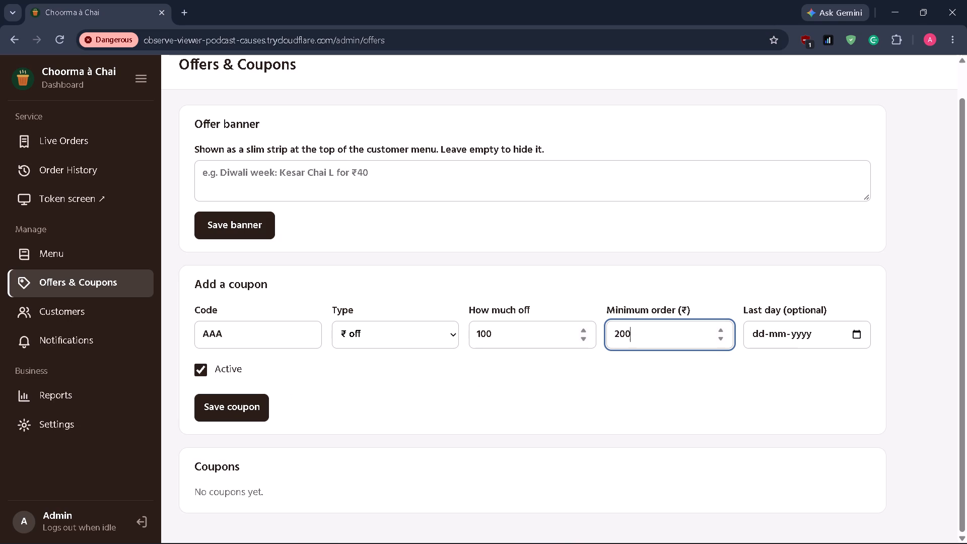
click(254, 411)
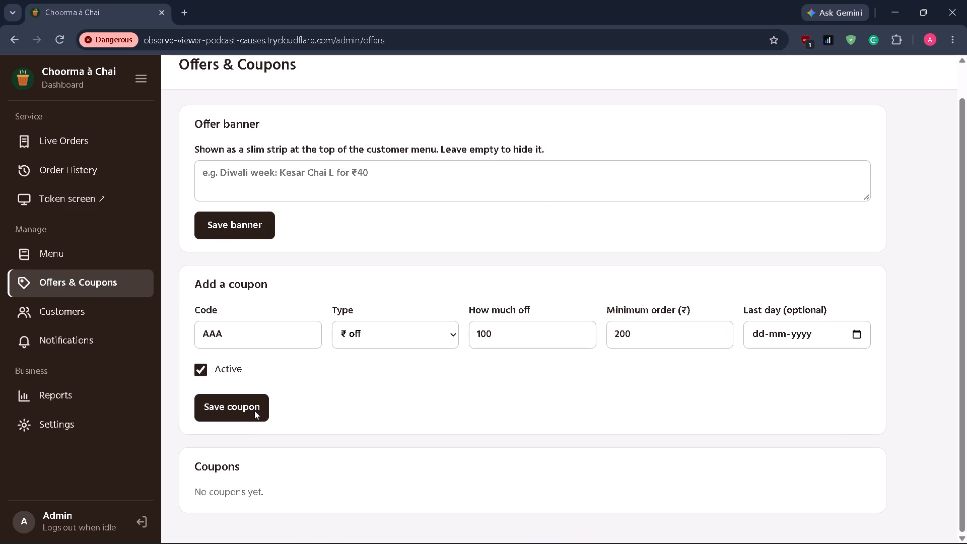
scroll(254, 411, down, 1)
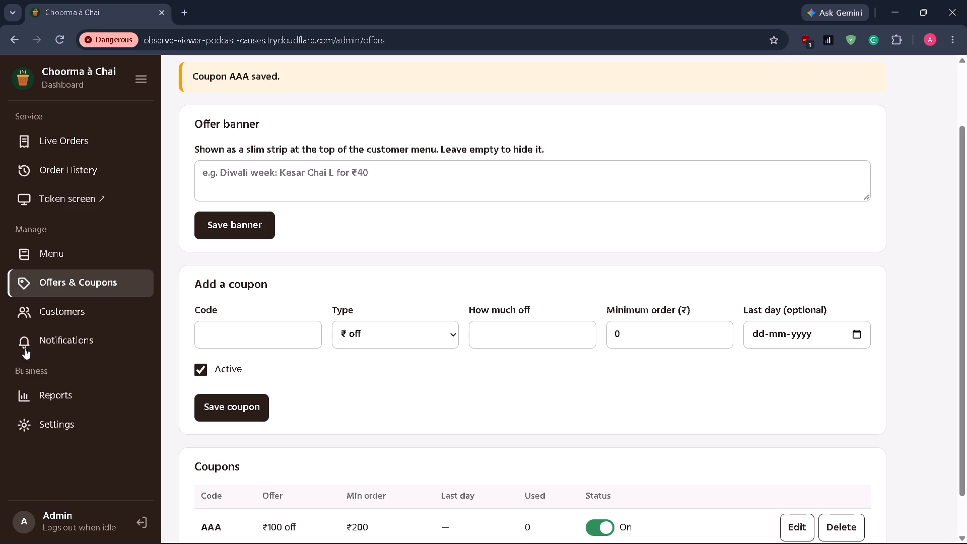
Accept new pickup order #2 for five Veggies Sandwiches in Live Orders without printing its ticket, and mark it ready.
click(75, 149)
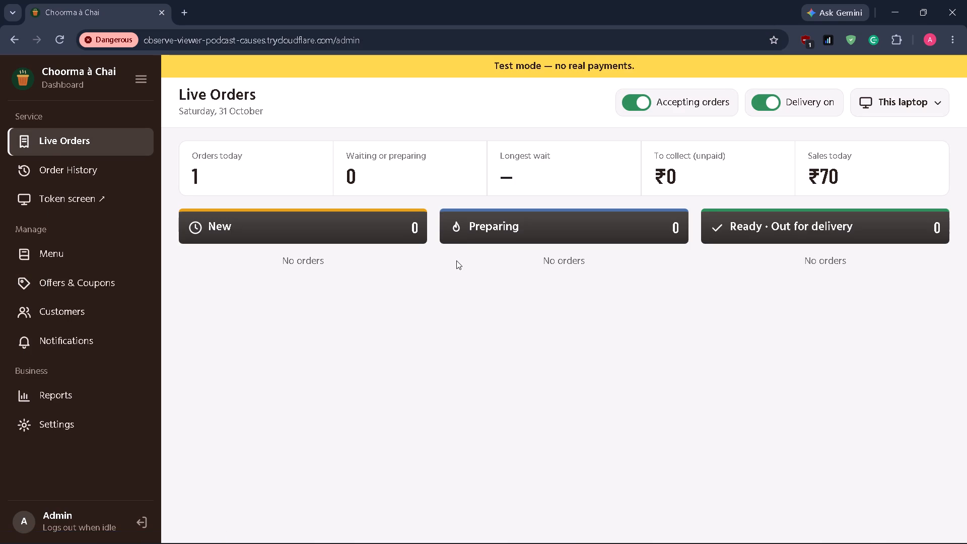
scroll(456, 260, down, 1)
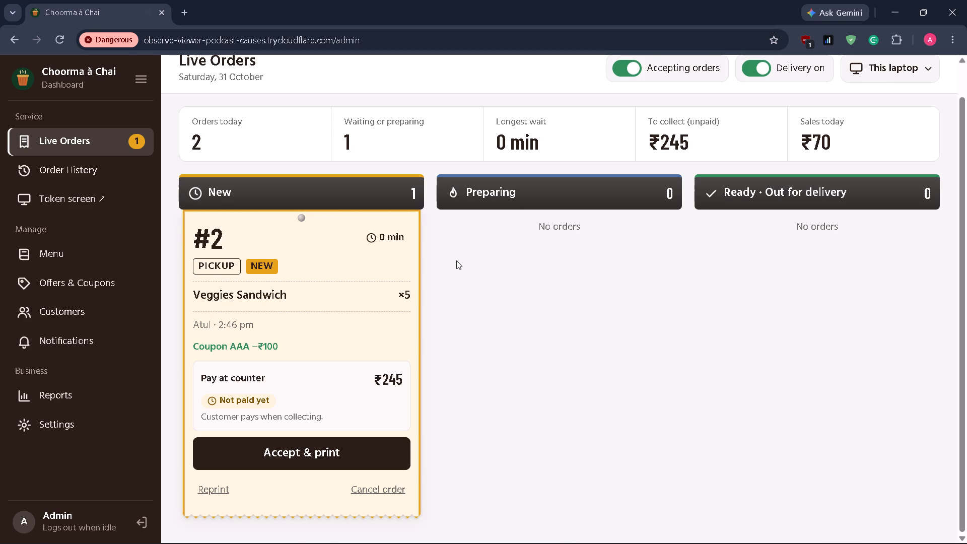
click(325, 457)
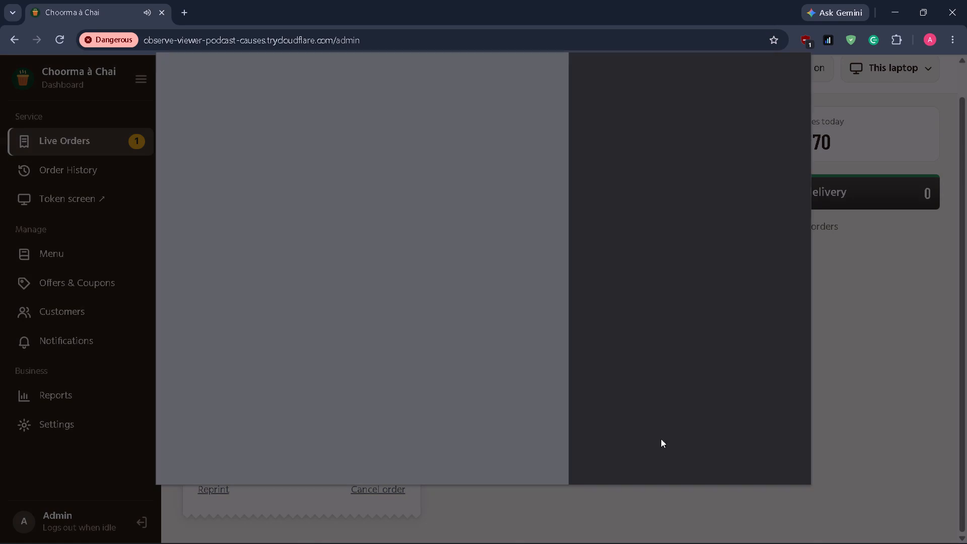
click(774, 454)
click(584, 474)
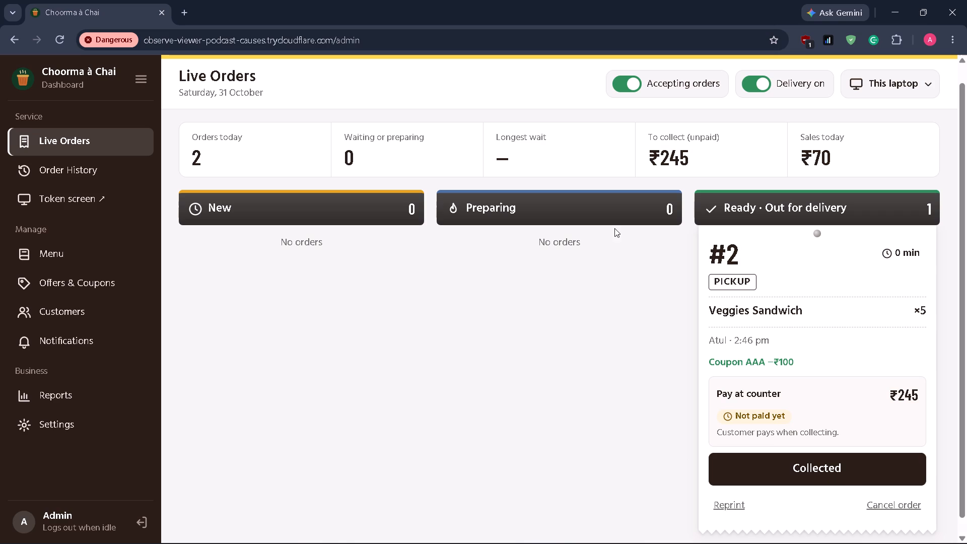
View the cafe's scan-to-order QR poster at the /admin/qr address and return to the live orders.
double_click(481, 43)
key(Right)
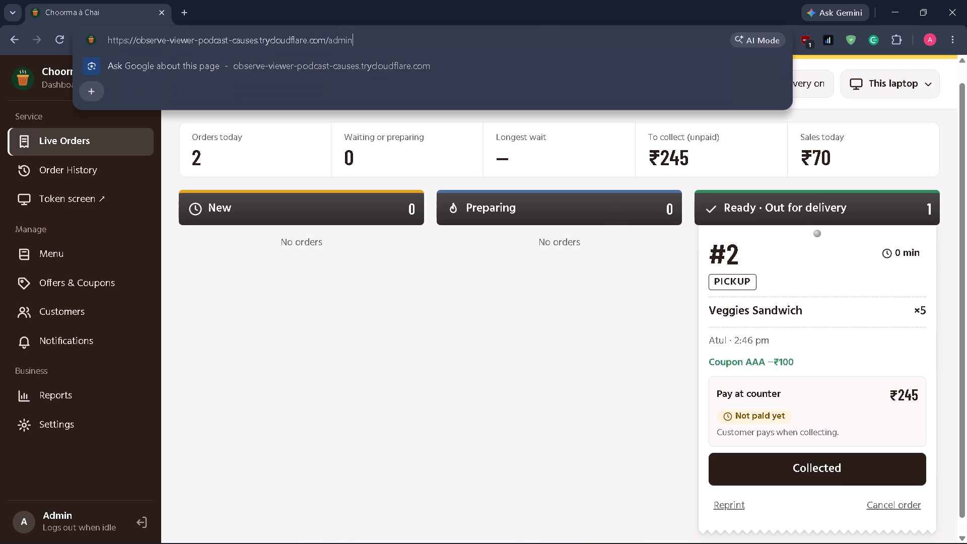
text(/QR)
key(Return)
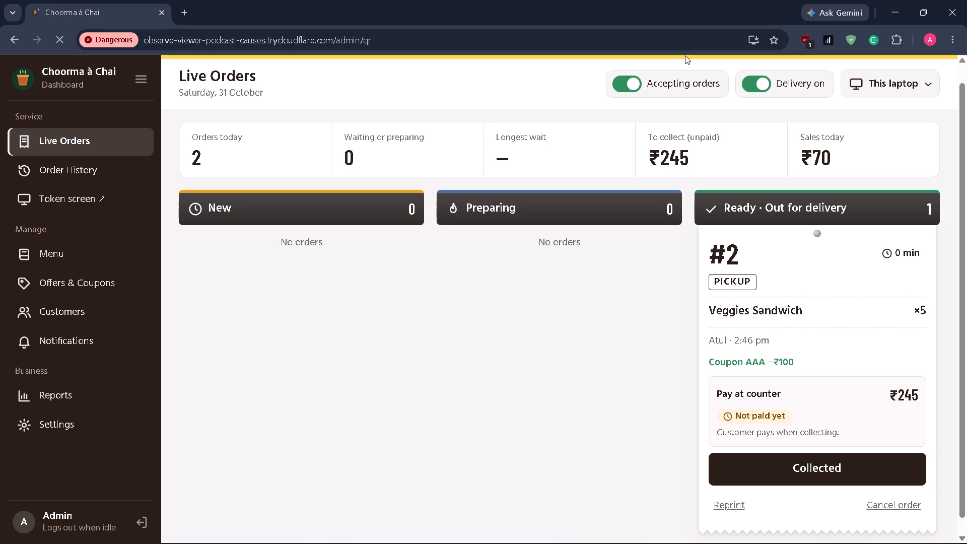
scroll(555, 290, down, 3)
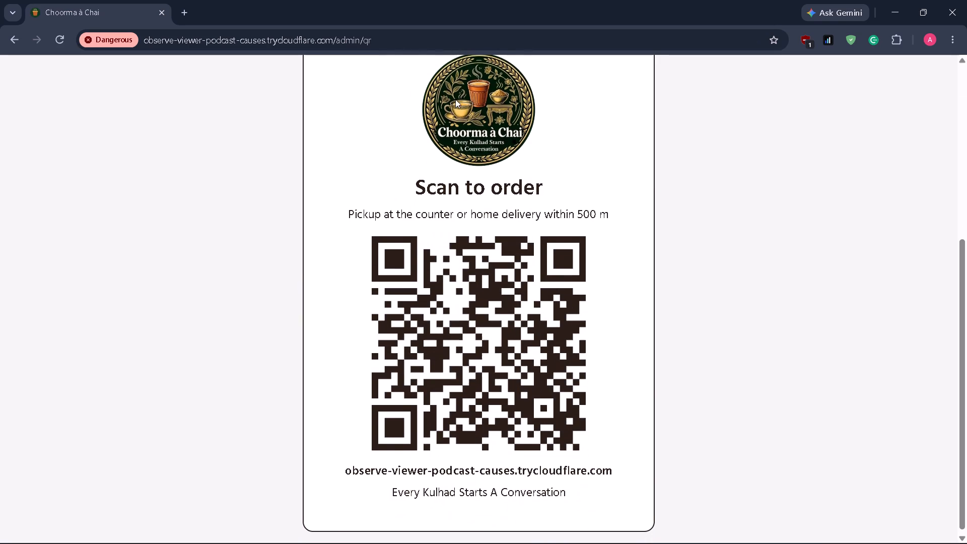
click(3, 43)
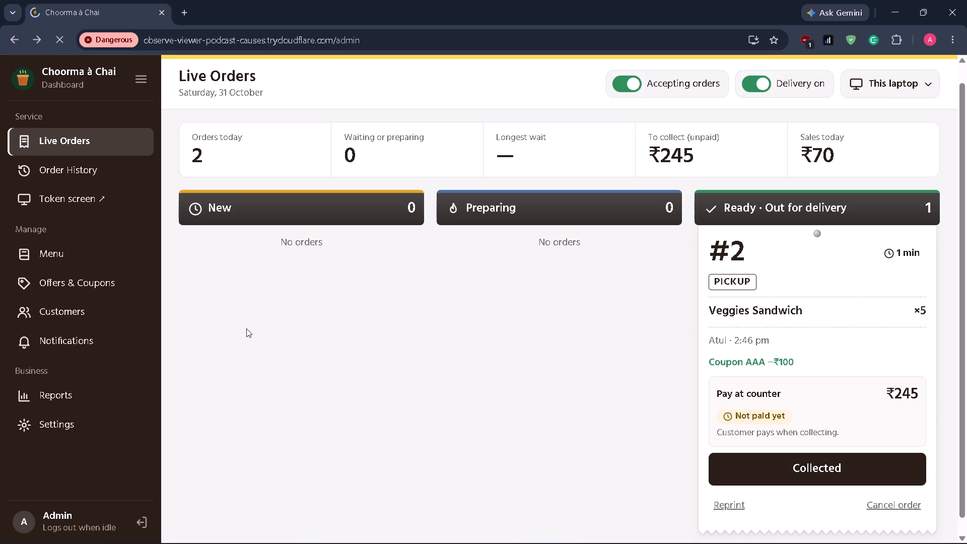
Check the customer-facing token screen for ready orders and return to the live orders dashboard.
scroll(648, 348, down, 8)
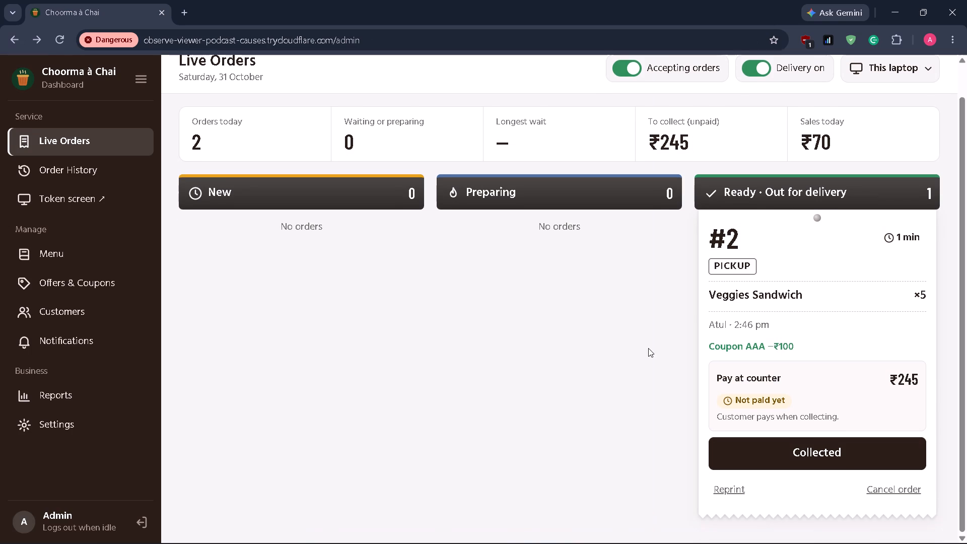
scroll(648, 348, up, 2)
click(95, 203)
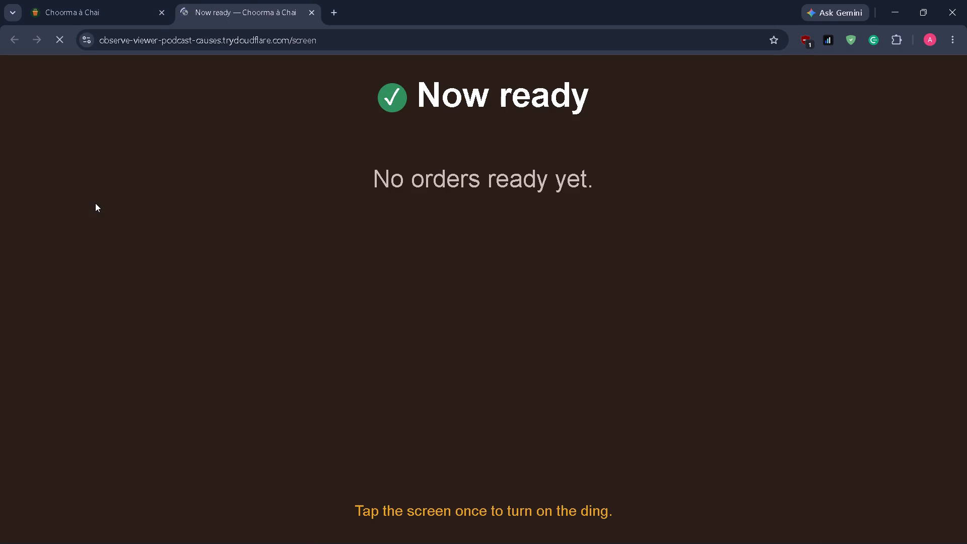
click(64, 0)
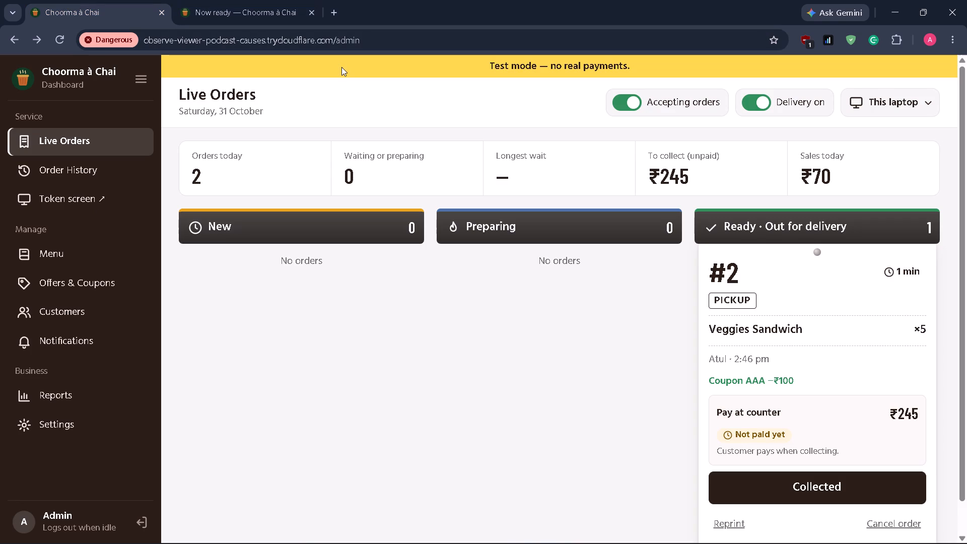
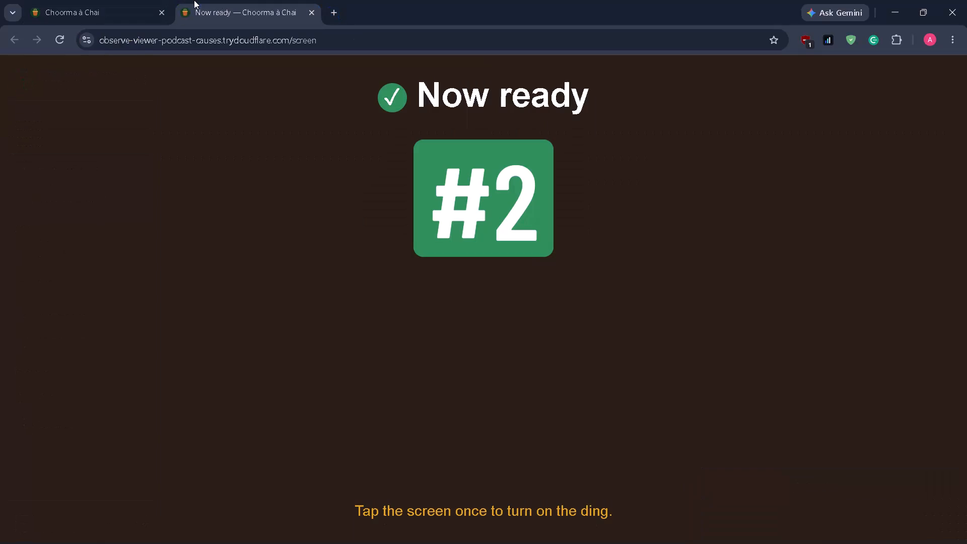
Open the /admin/qr address in place of the token screen, look over the scan-to-order QR poster, and return to the live orders.
double_click(343, 36)
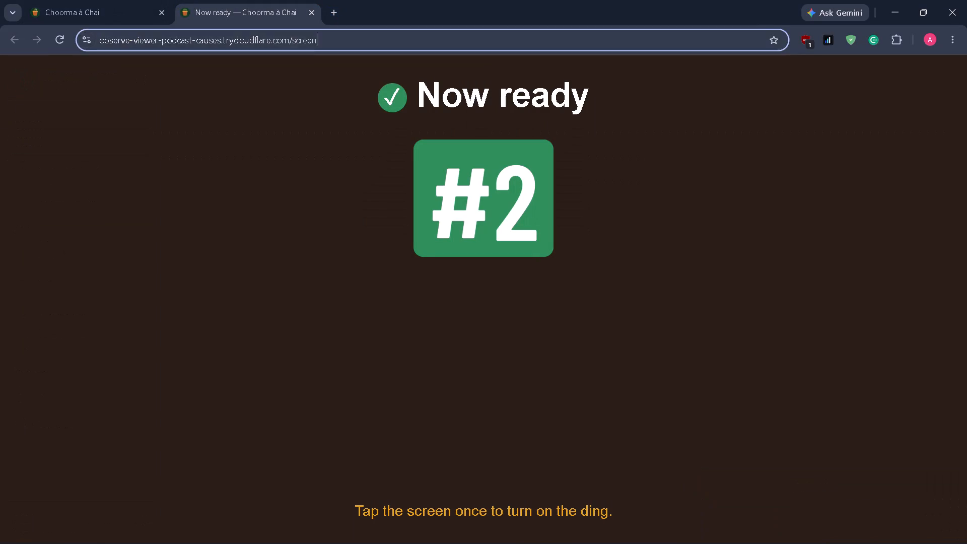
text(ADMIN/QR)
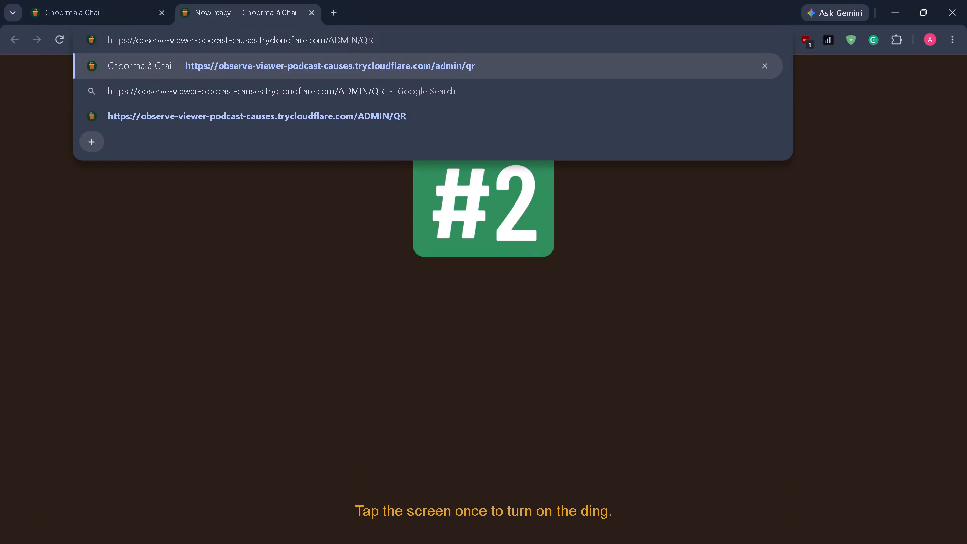
key(Return)
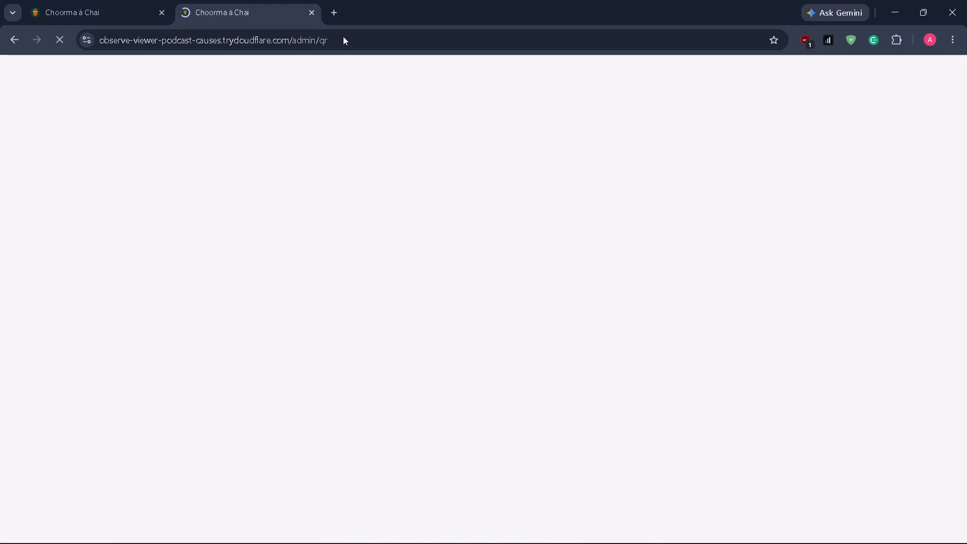
scroll(343, 36, down, 3)
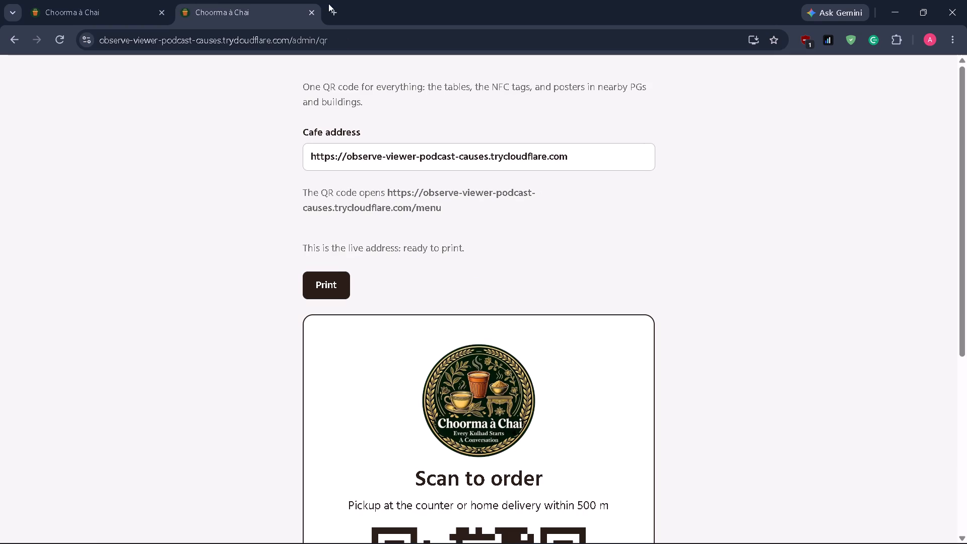
scroll(369, 186, down, 2)
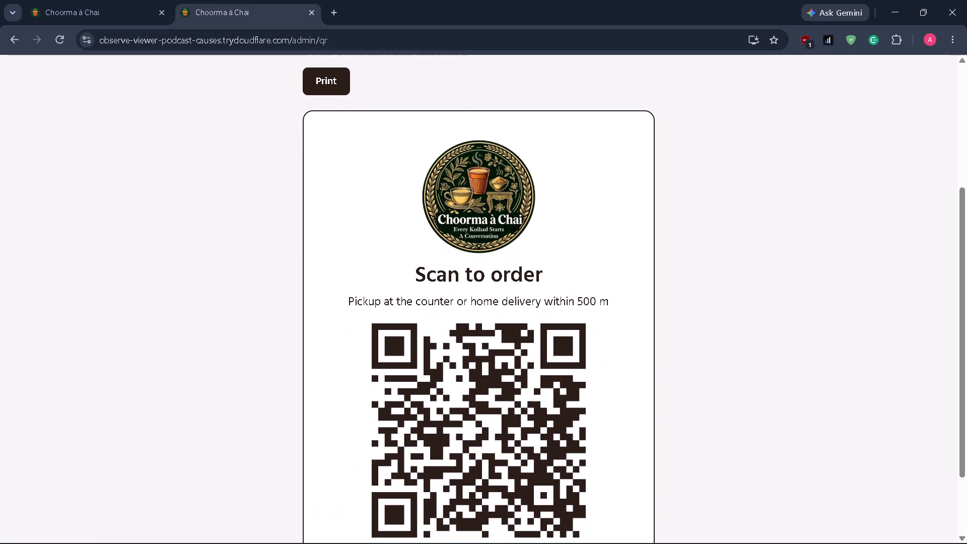
scroll(369, 186, down, 2)
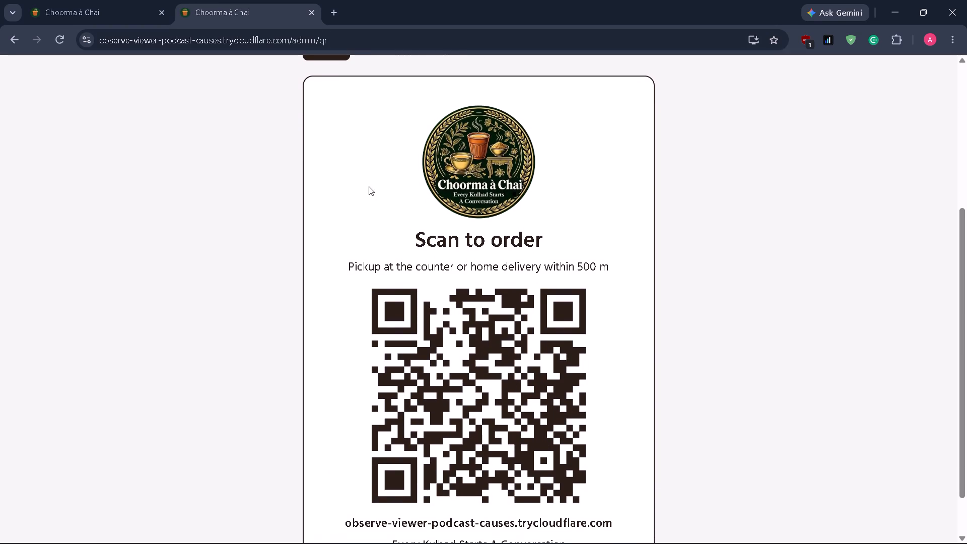
click(75, 0)
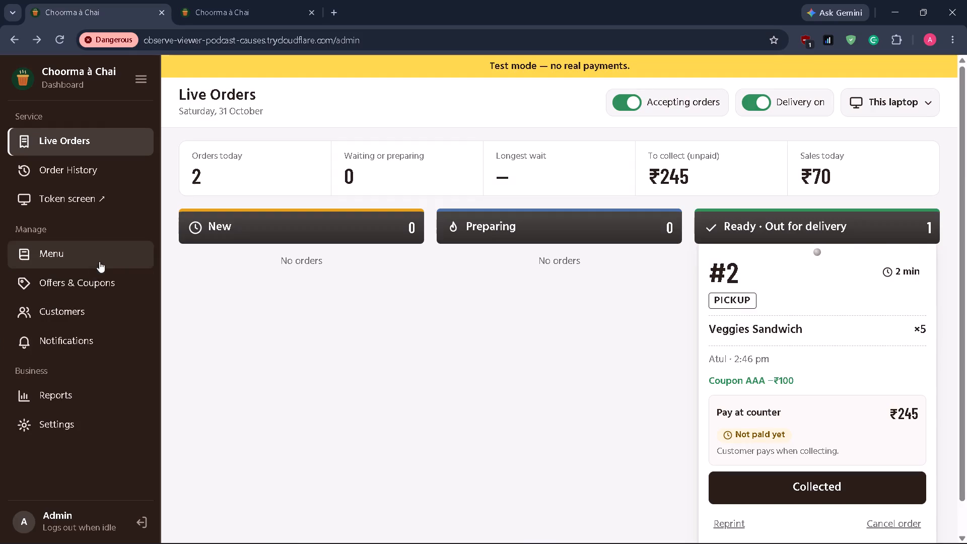
View the customer records on the Customers page.
click(90, 313)
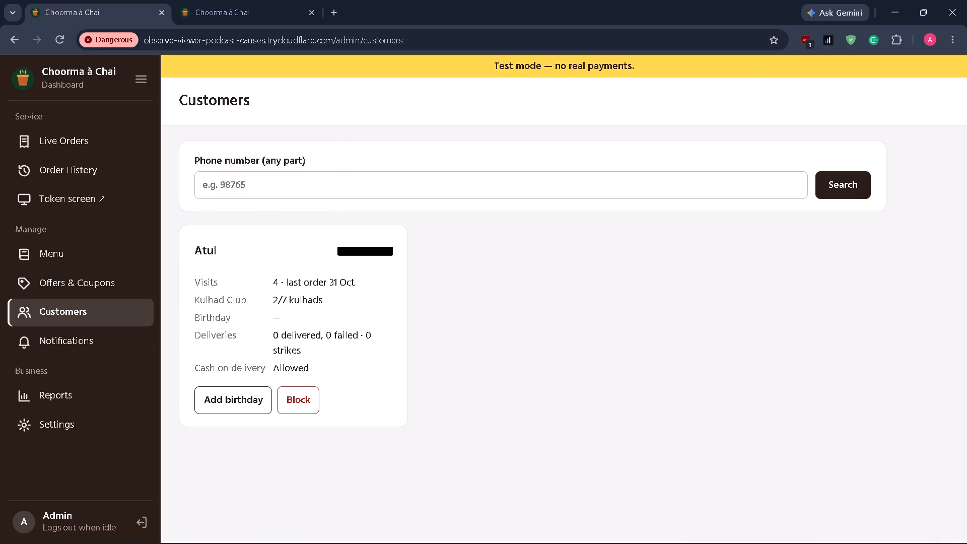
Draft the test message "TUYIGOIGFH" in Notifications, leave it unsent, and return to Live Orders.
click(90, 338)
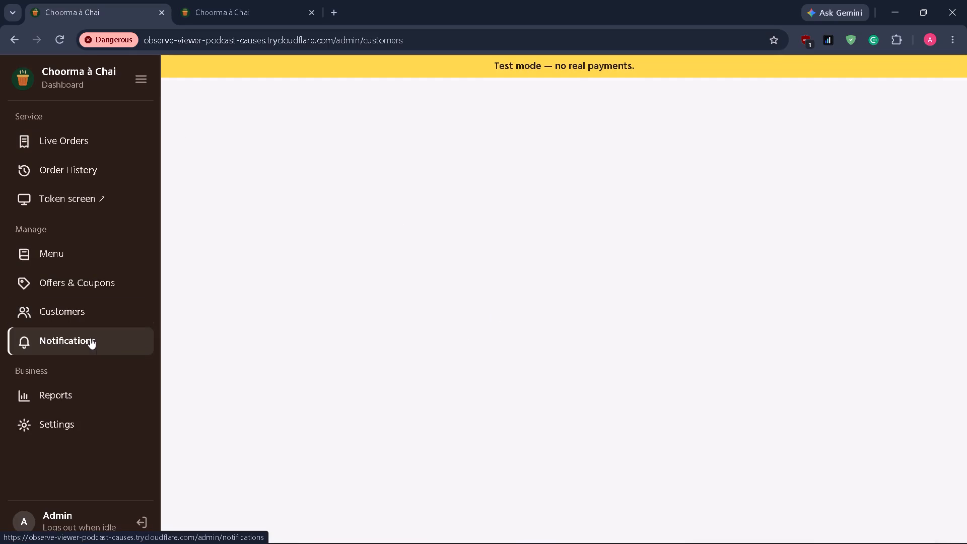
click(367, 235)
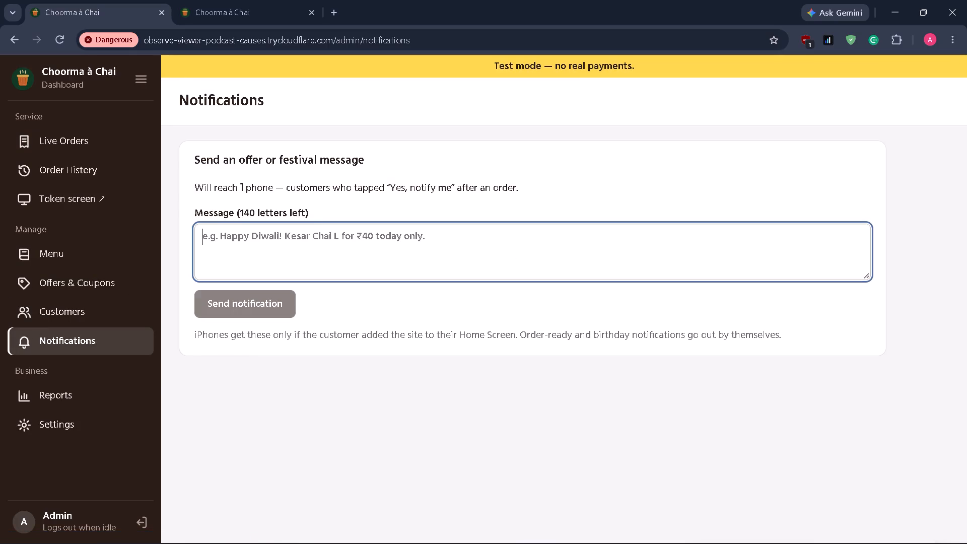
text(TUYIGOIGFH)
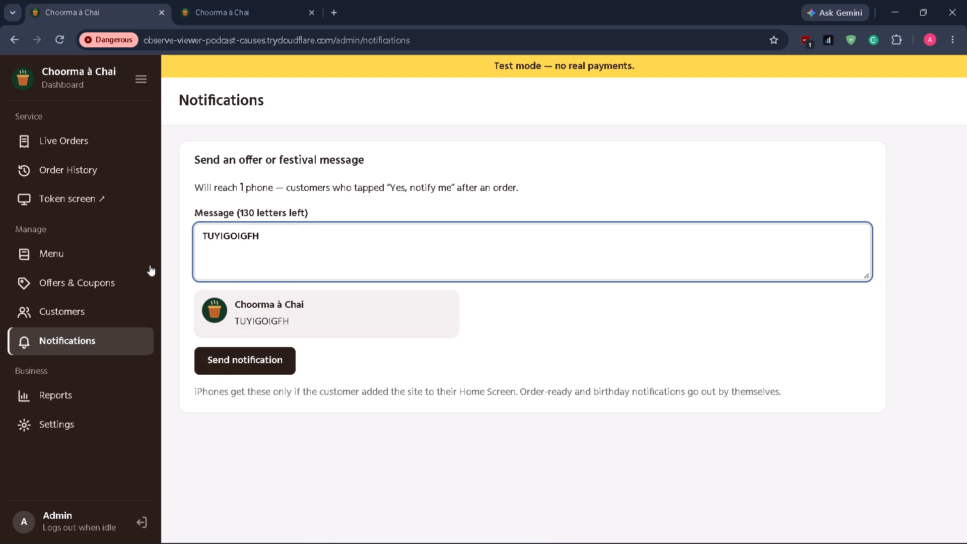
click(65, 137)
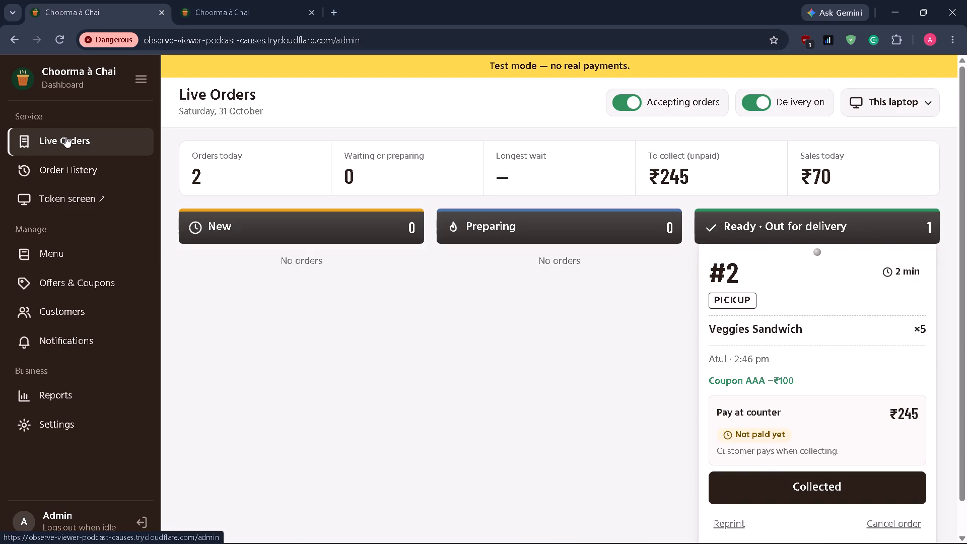
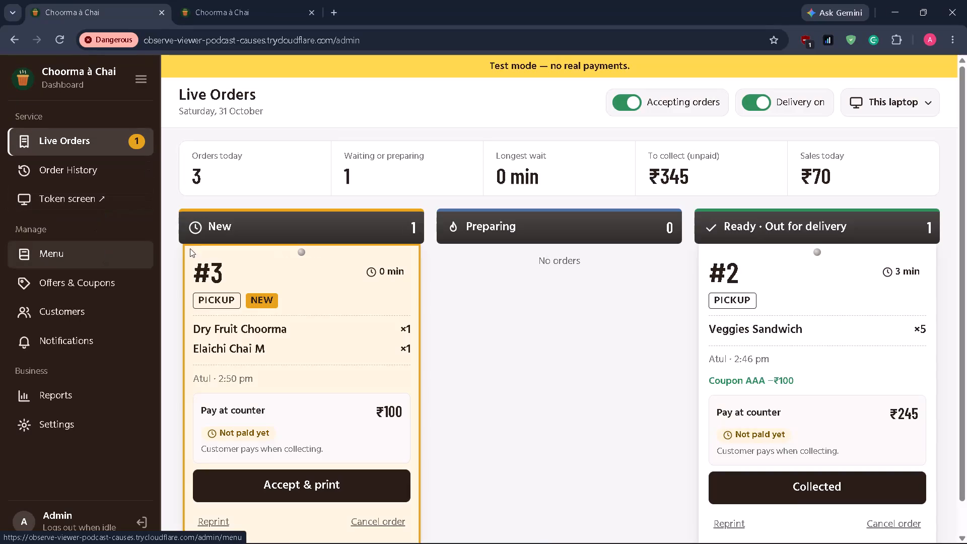
Accept pickup order #3, dismiss its print dialog without printing, and move the order from Preparing to Ready.
click(290, 490)
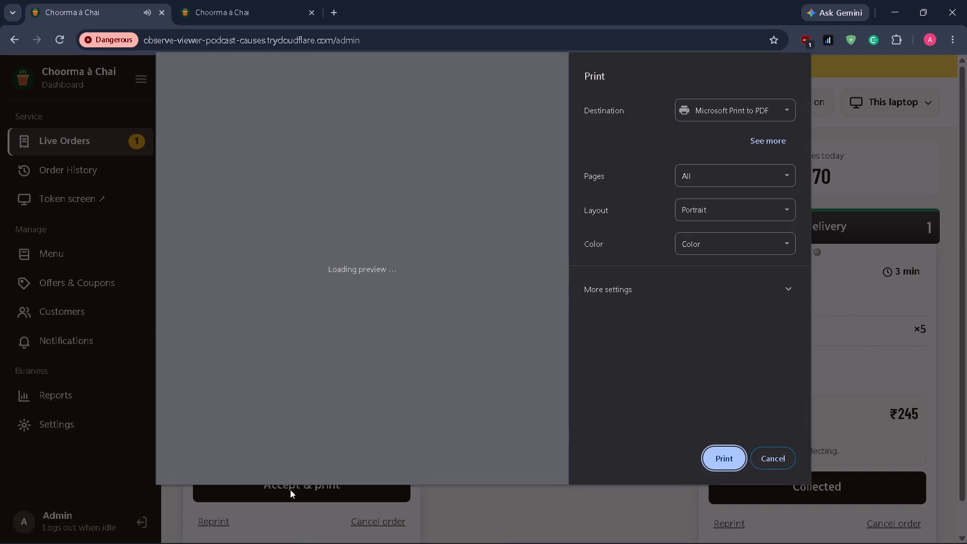
click(773, 459)
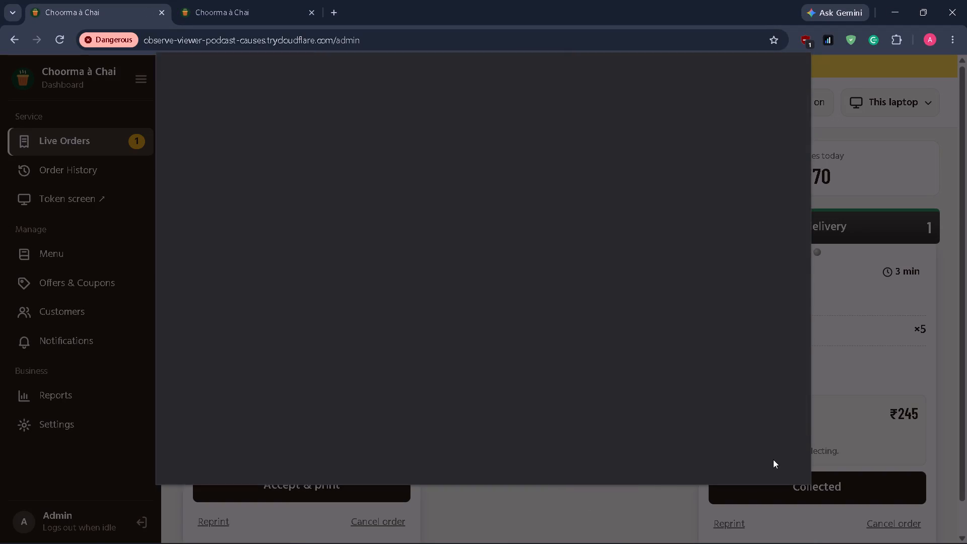
scroll(575, 419, down, 1)
click(557, 468)
click(571, 455)
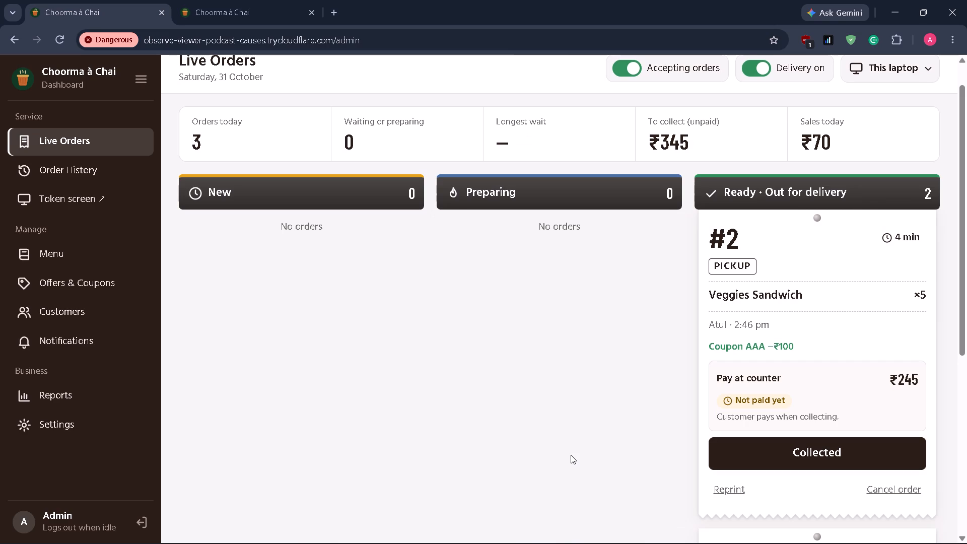
Mark the ready pickup orders #2 and #3 as collected.
click(816, 453)
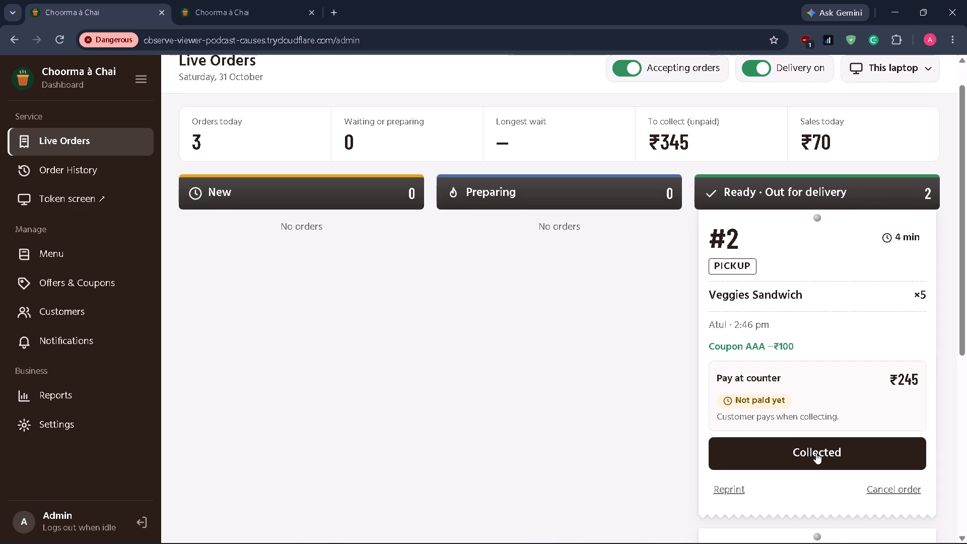
click(816, 453)
click(816, 453)
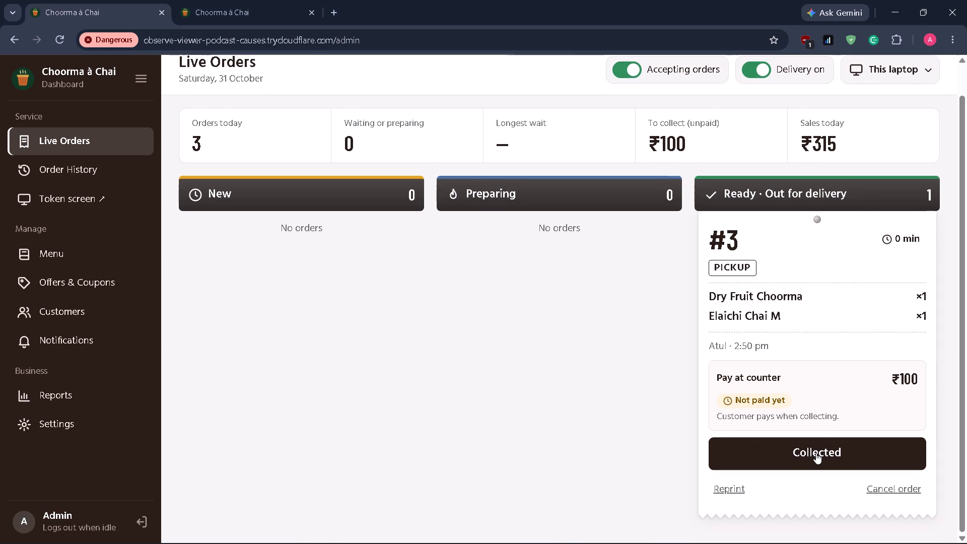
click(868, 452)
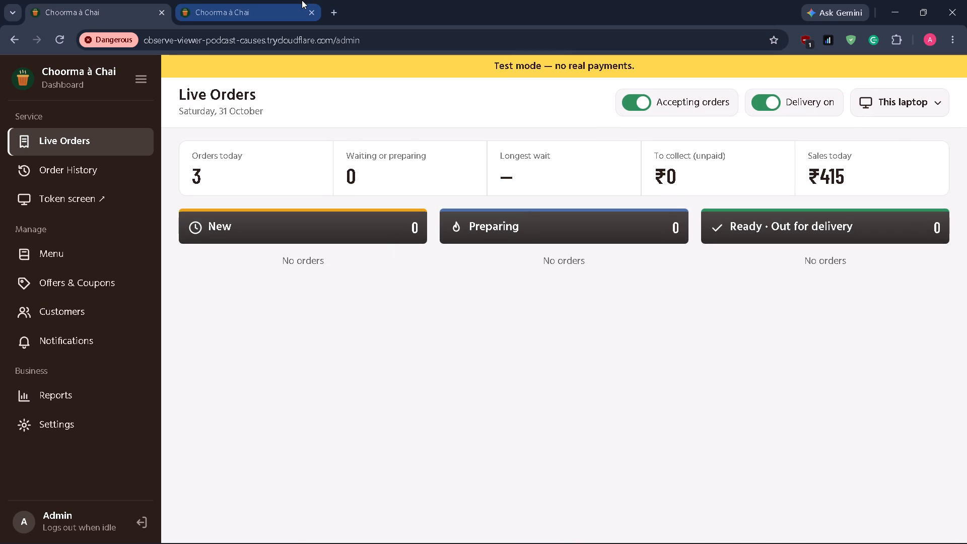
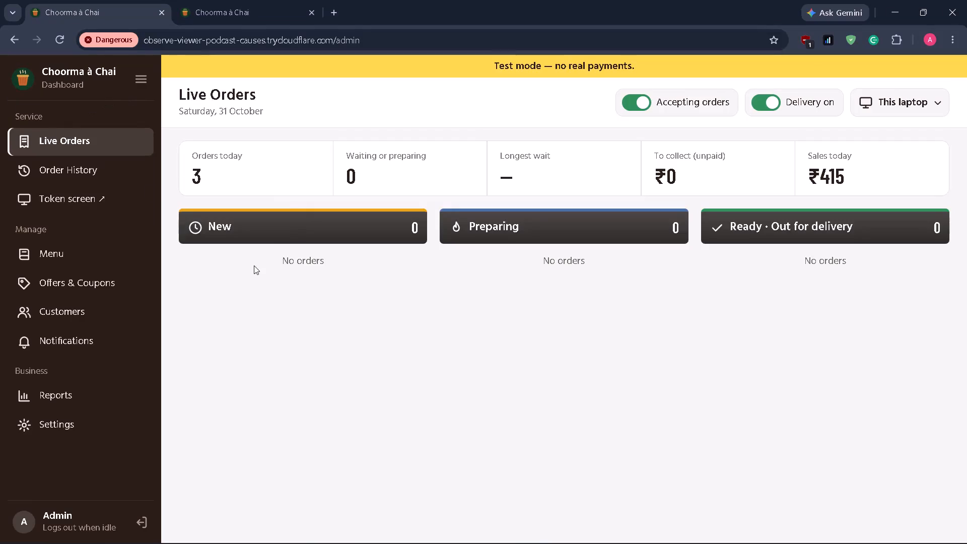
Accept delivery order #4, review its kitchen and delivery slips in the print preview, and dismiss the dialog without printing.
click(108, 129)
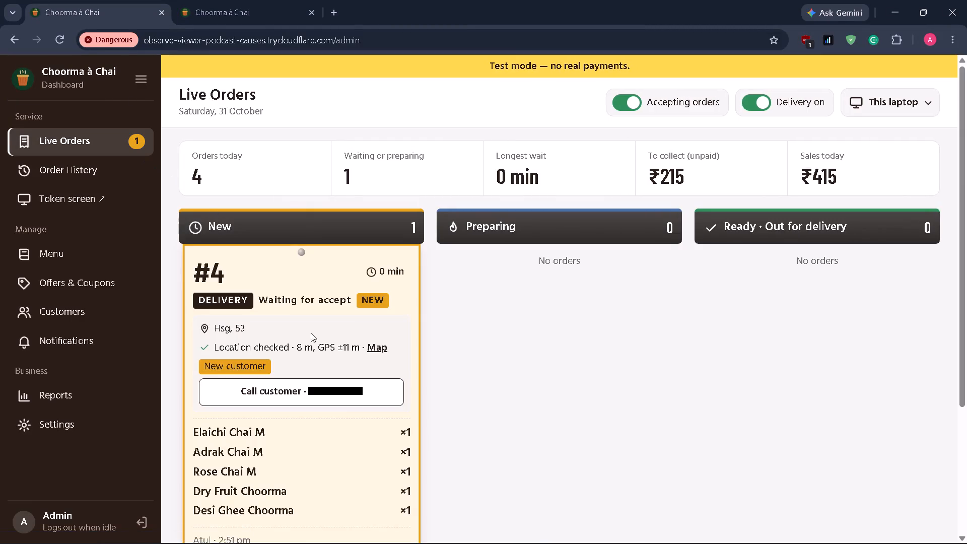
scroll(280, 361, down, 2)
drag(337, 459, 530, 438)
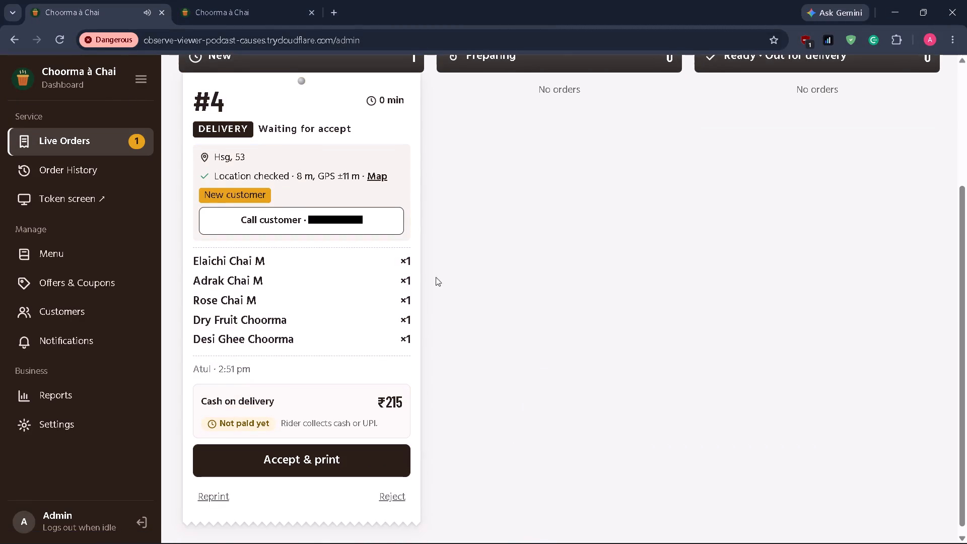
click(311, 461)
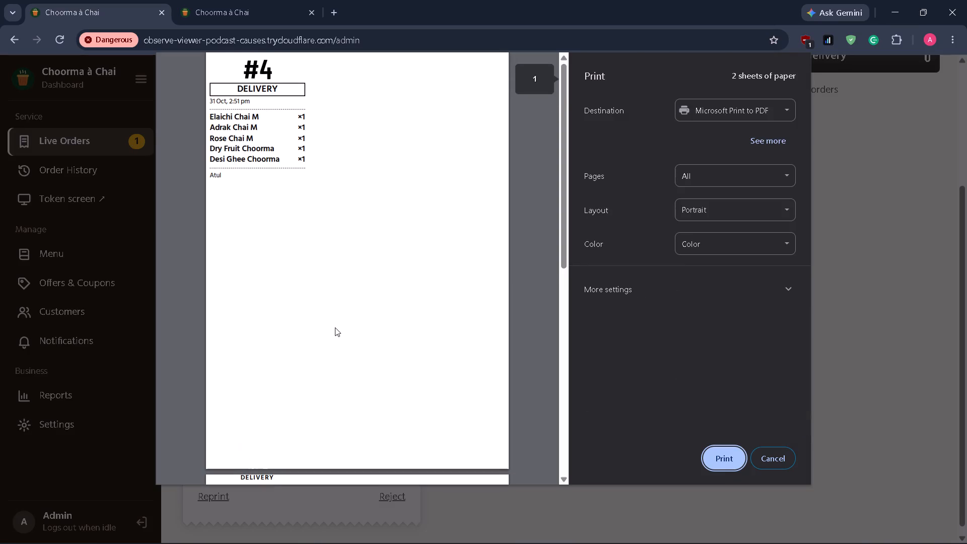
scroll(335, 327, down, 4)
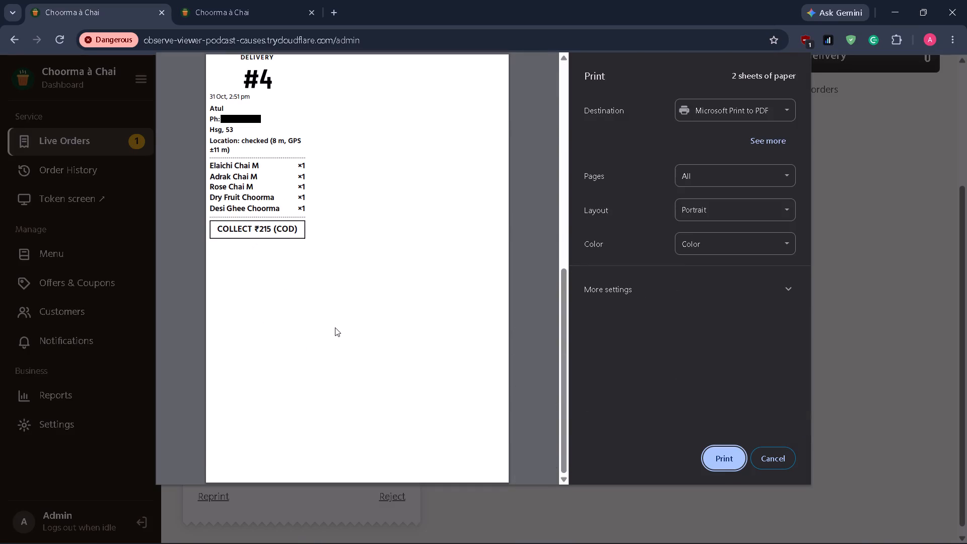
scroll(335, 327, up, 2)
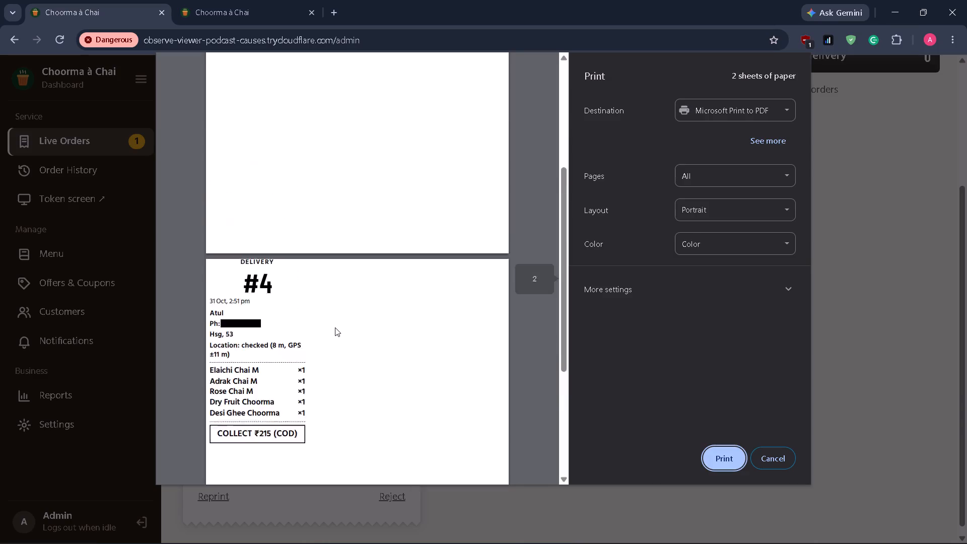
scroll(335, 327, up, 1)
scroll(335, 327, down, 1)
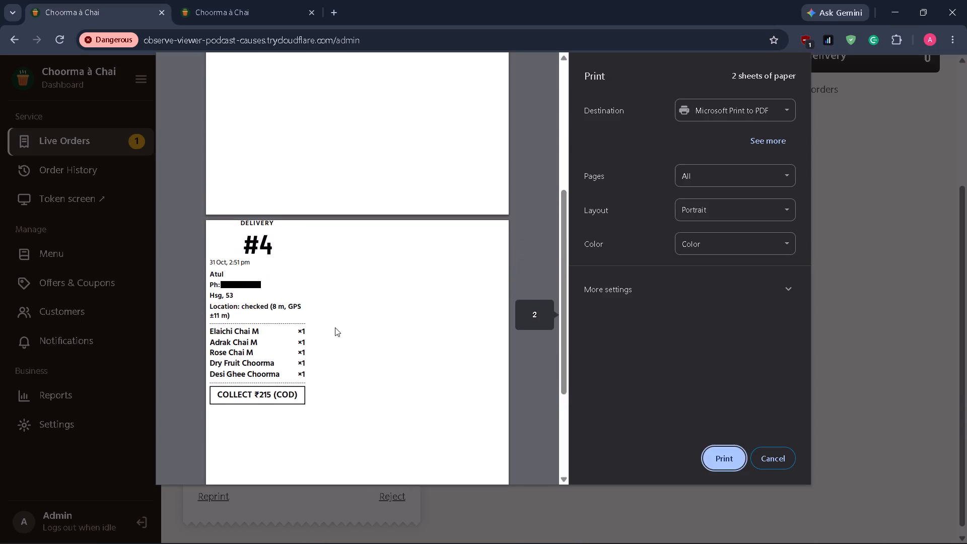
scroll(335, 327, up, 11)
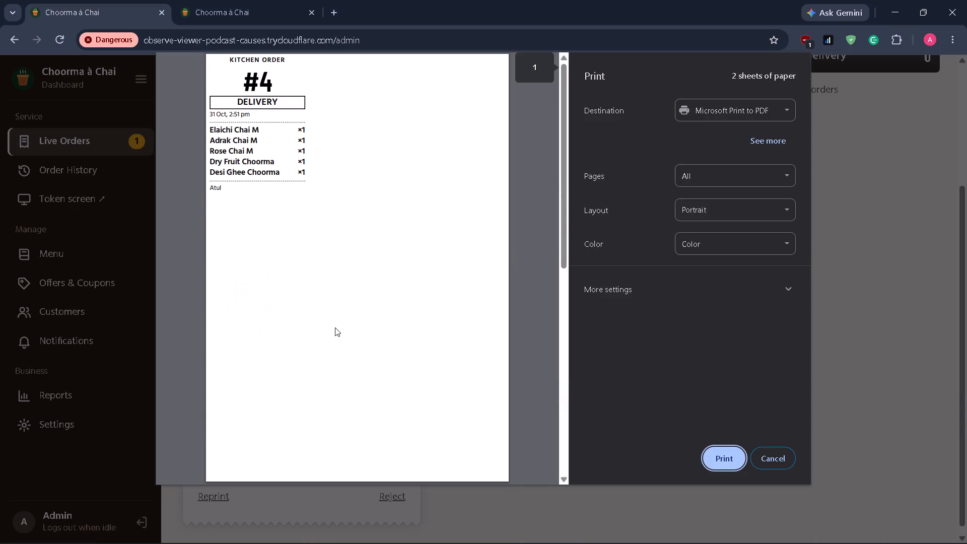
scroll(335, 327, down, 3)
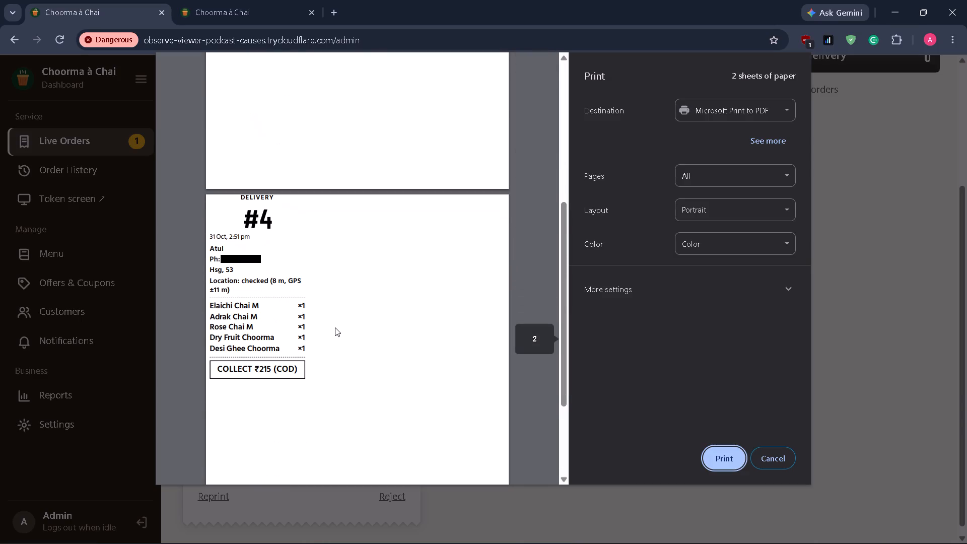
click(779, 451)
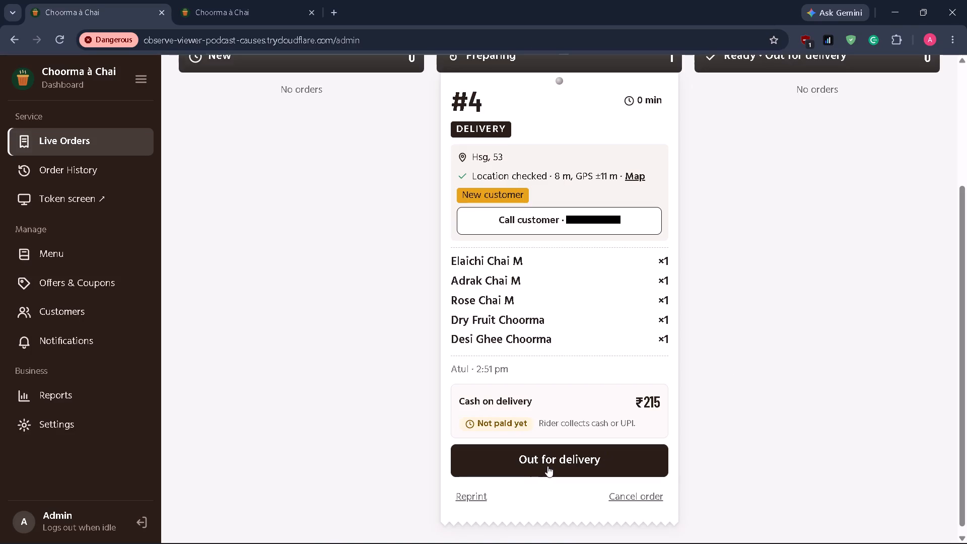
Send order #4 out for delivery and mark it as delivered.
click(547, 466)
scroll(774, 367, up, 1)
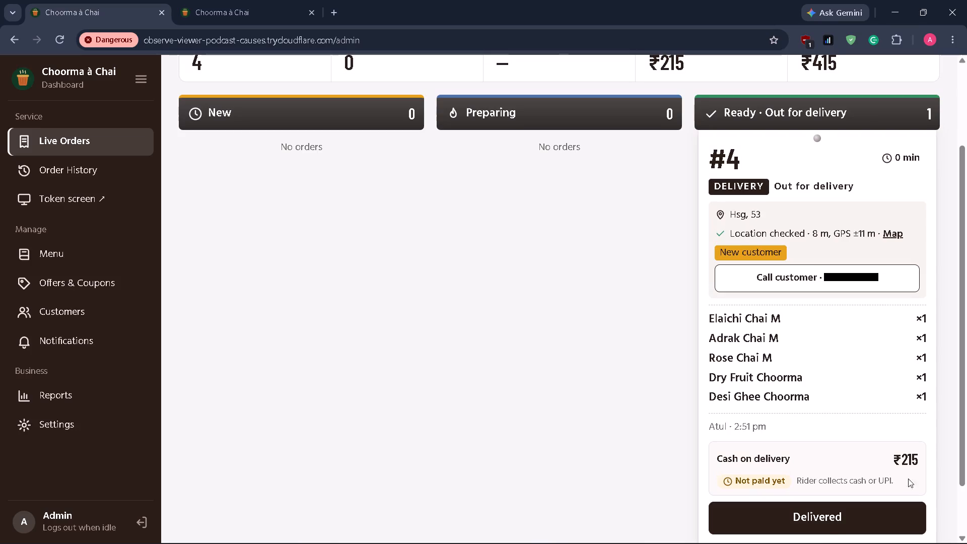
click(825, 520)
scroll(753, 452, down, 1)
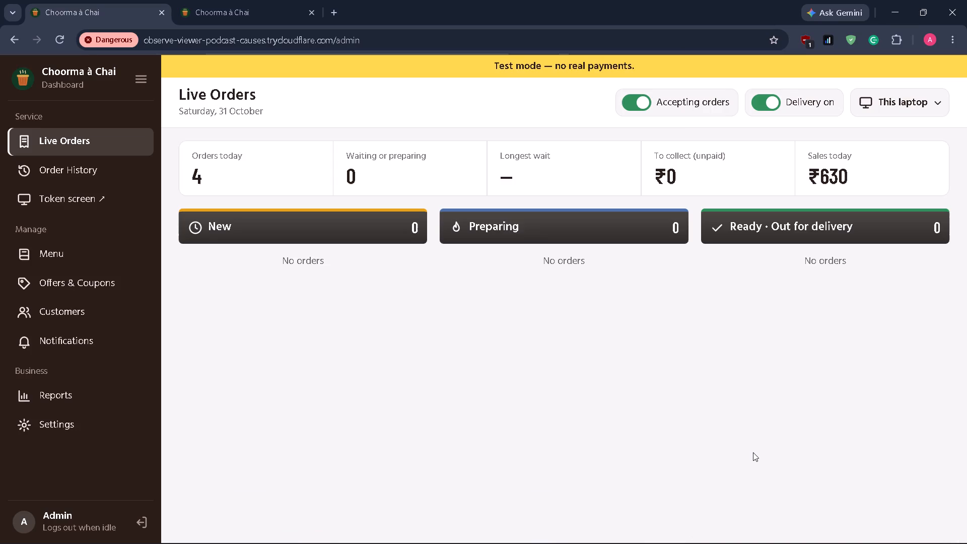
Accept the new pickup order #5 and dismiss its print dialog without printing.
scroll(753, 452, down, 1)
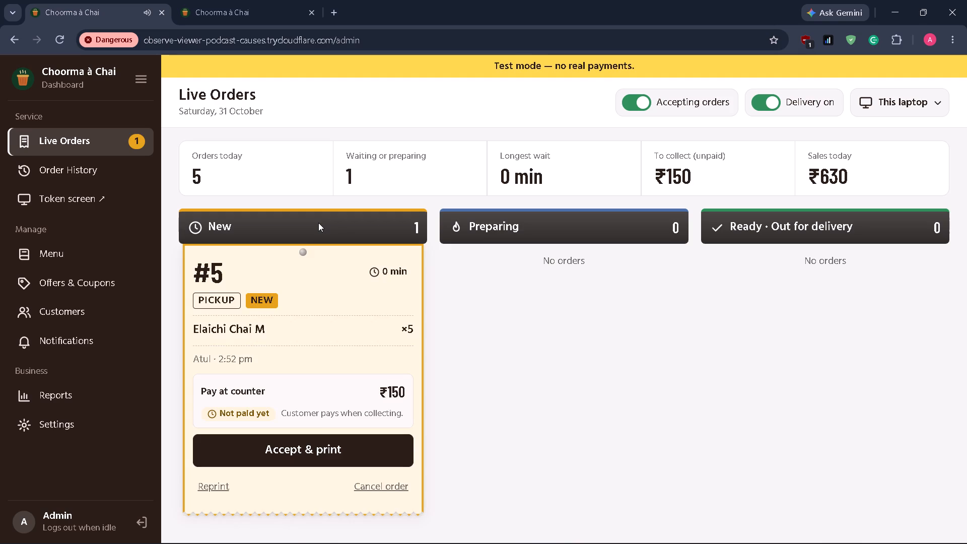
click(334, 448)
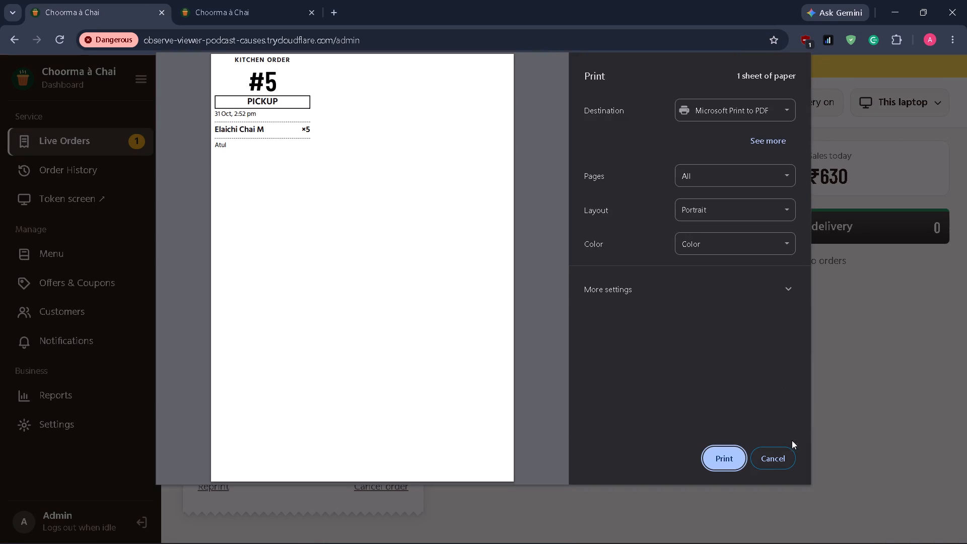
click(788, 456)
Mark pickup order #5 as ready and as collected.
scroll(659, 420, down, 1)
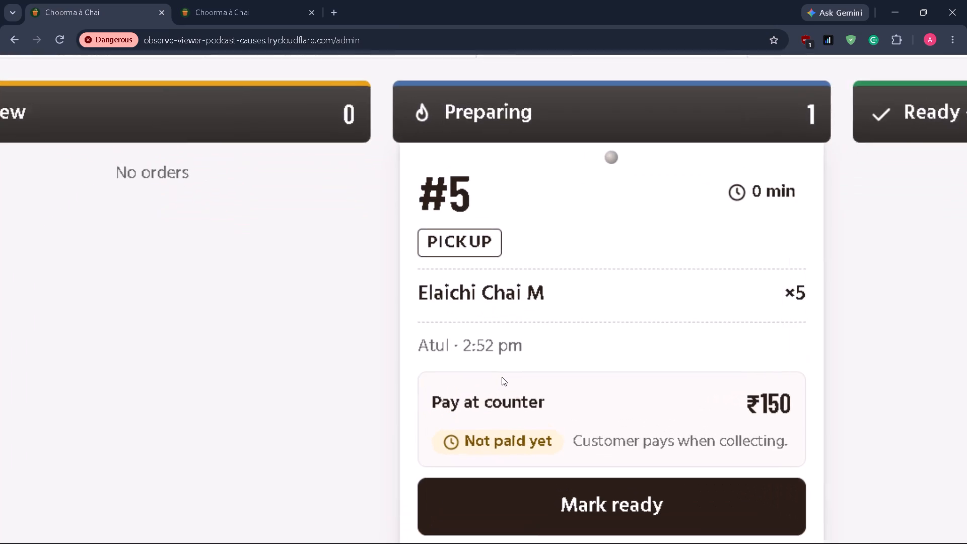
scroll(502, 377, down, 1)
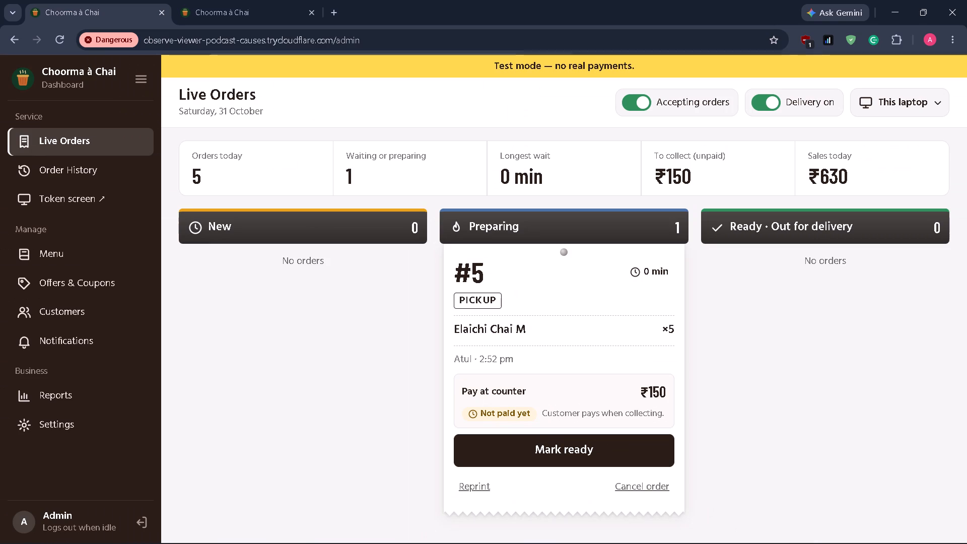
click(528, 452)
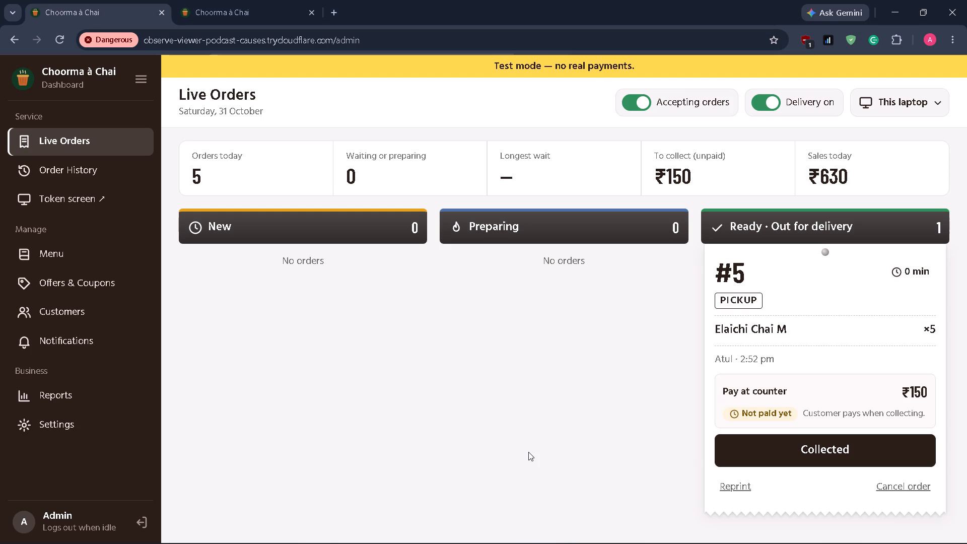
click(810, 467)
click(817, 429)
click(812, 449)
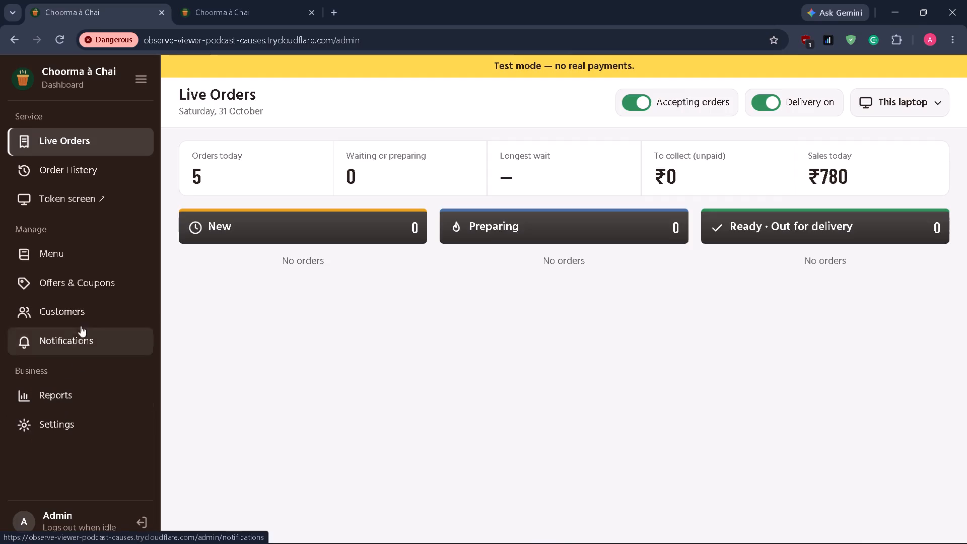
Look through the Customers, Offers & Coupons, Order History and Settings pages of the dashboard.
click(77, 307)
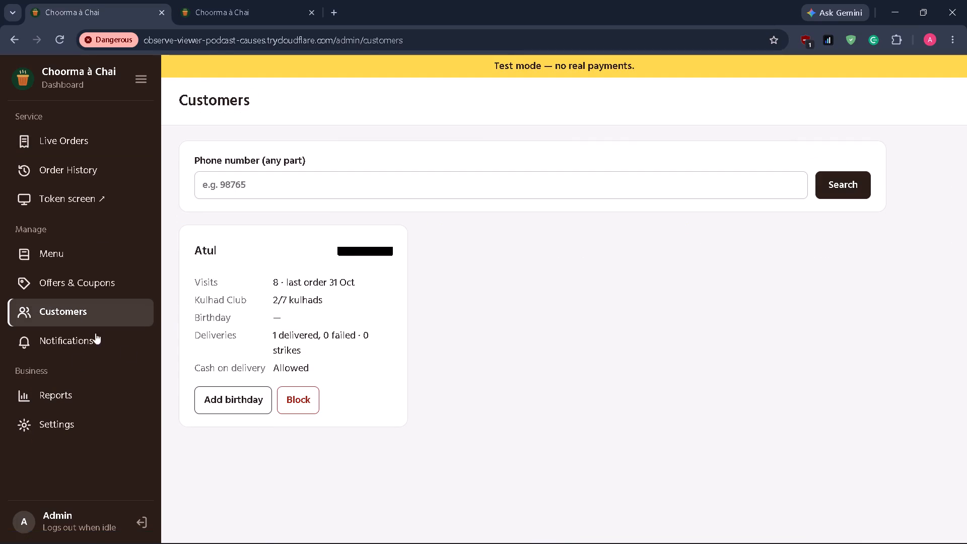
click(92, 271)
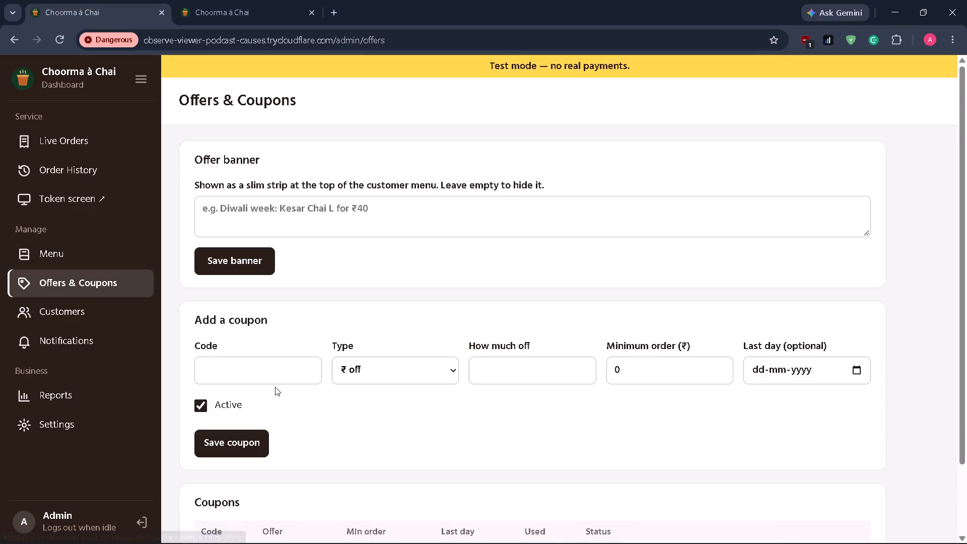
click(307, 211)
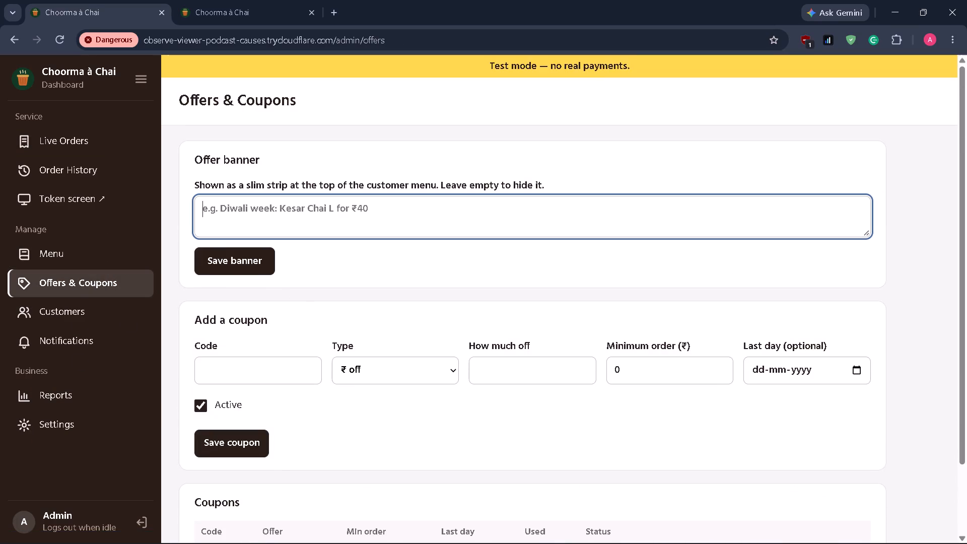
click(73, 170)
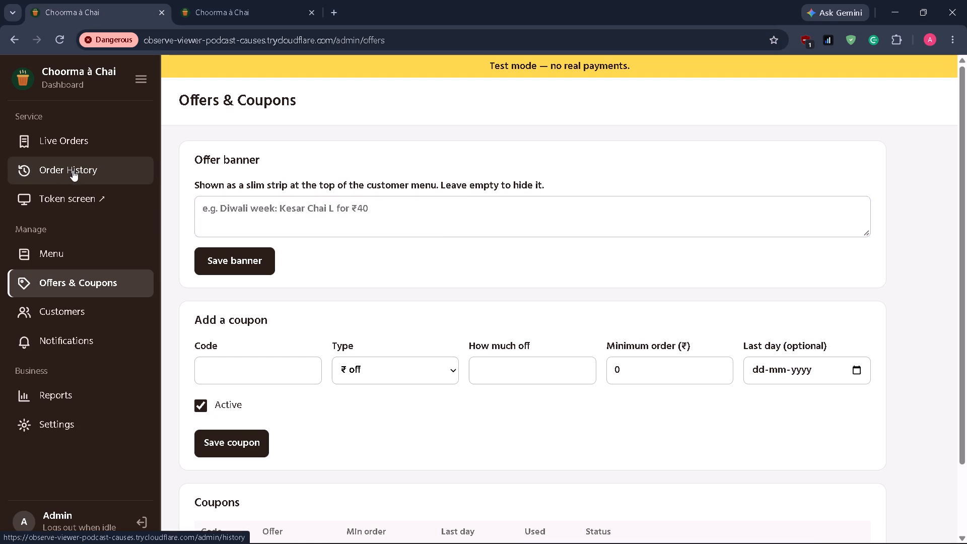
click(148, 79)
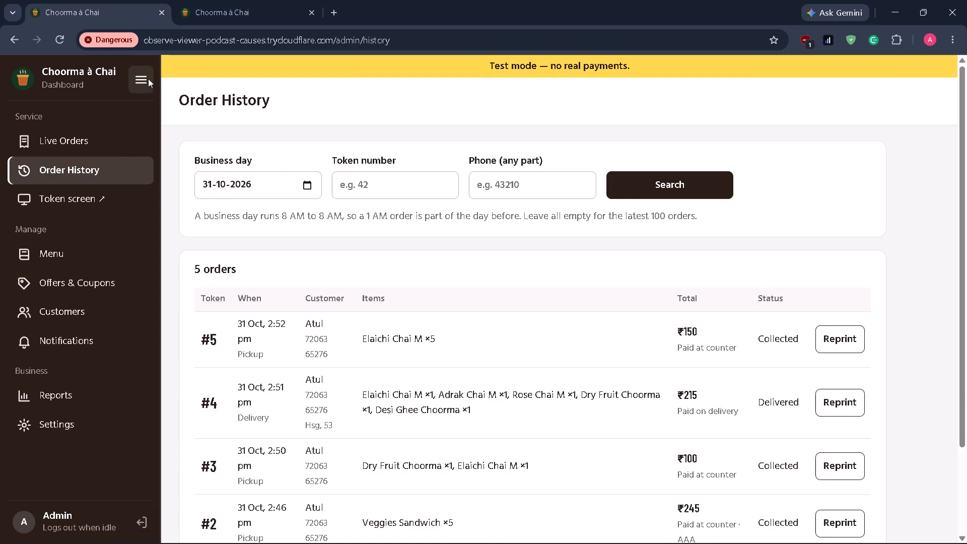
click(82, 70)
click(16, 74)
click(84, 437)
scroll(295, 285, down, 4)
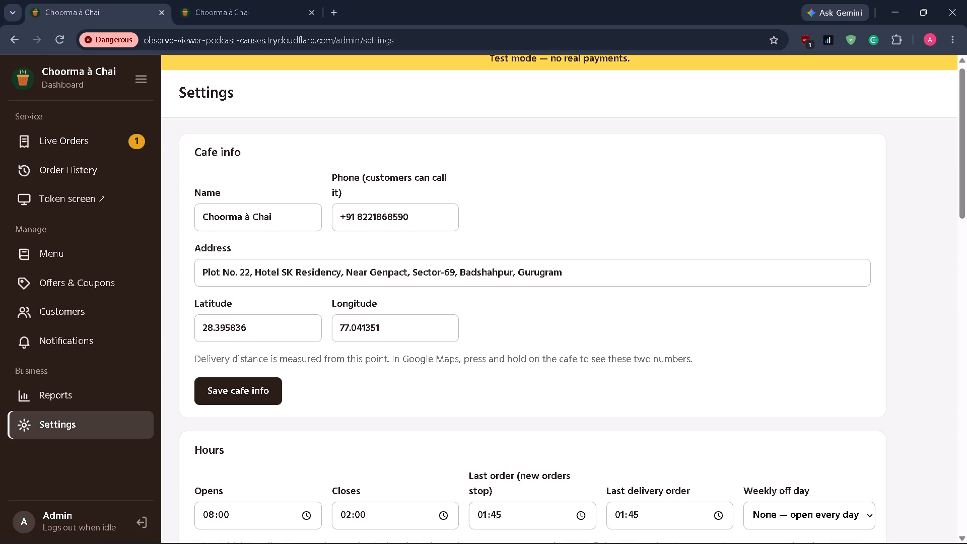
scroll(382, 331, down, 4)
scroll(382, 331, up, 5)
scroll(382, 331, down, 3)
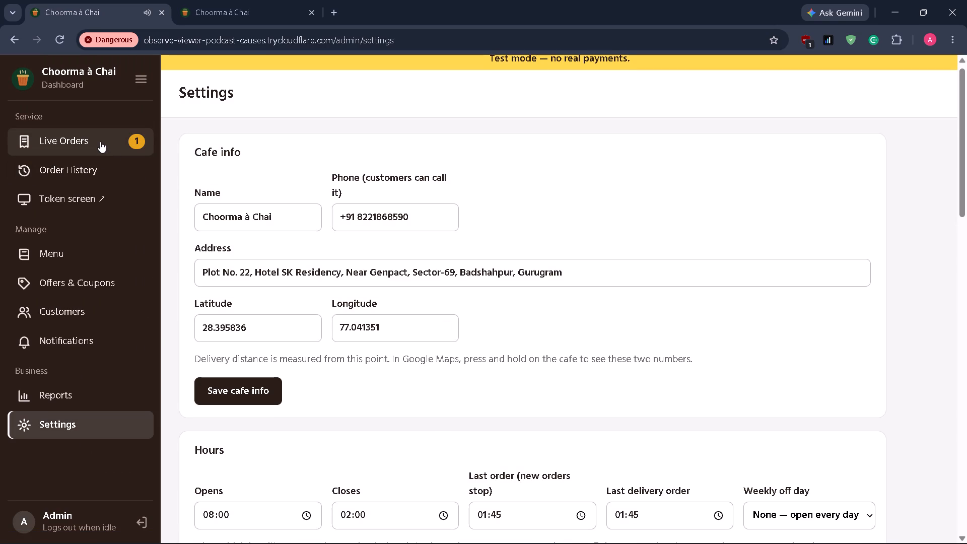
Return to Live Orders, accept pickup order #6 and dismiss its print dialog without printing.
click(100, 142)
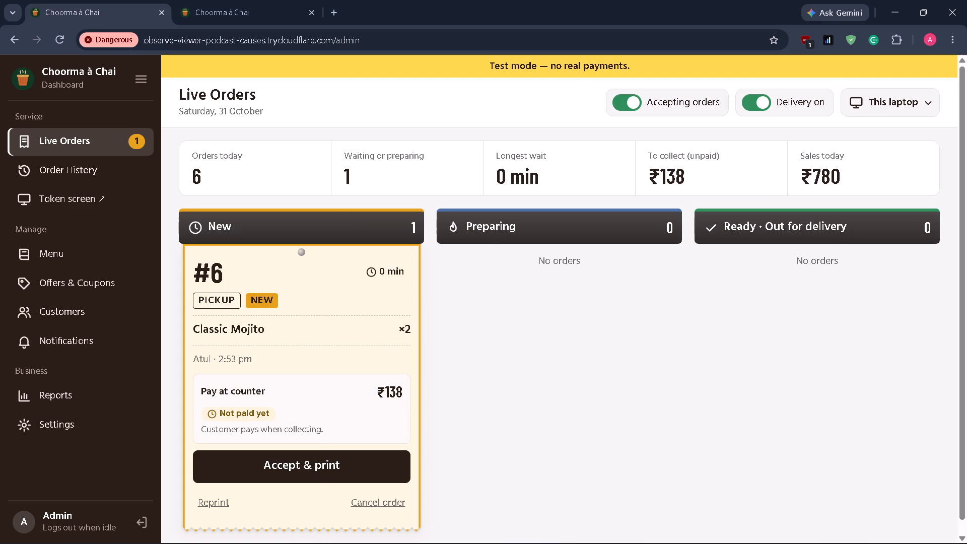
click(303, 469)
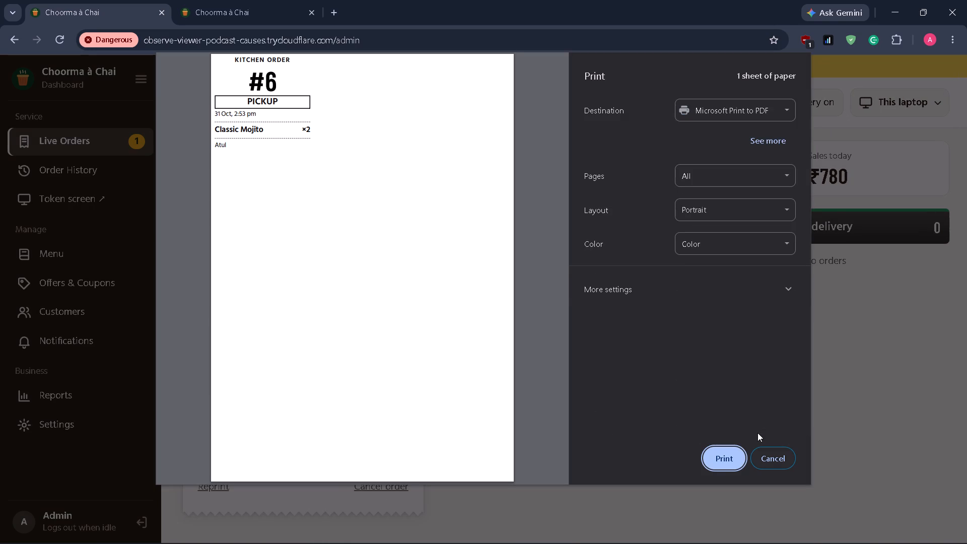
click(793, 459)
Mark pickup order #6 as ready and as collected.
click(569, 454)
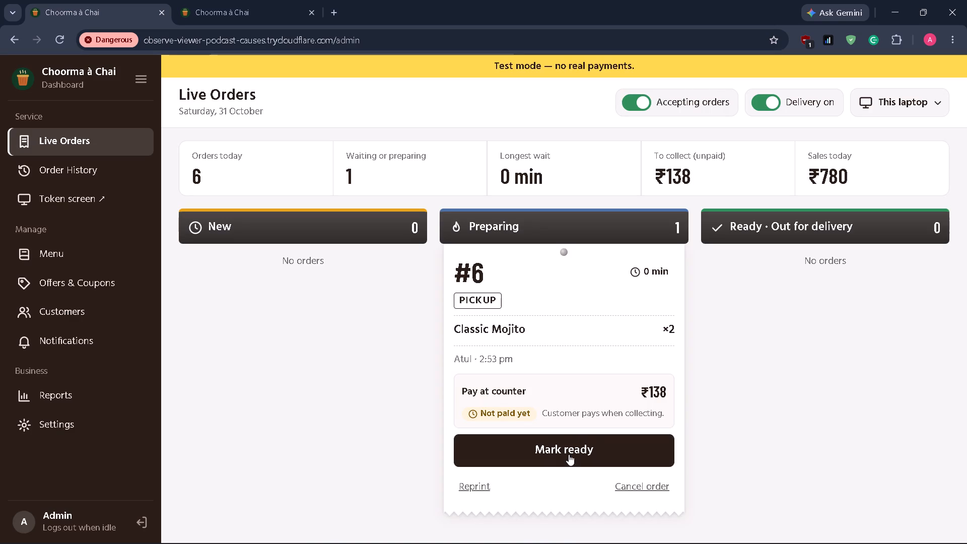
click(815, 449)
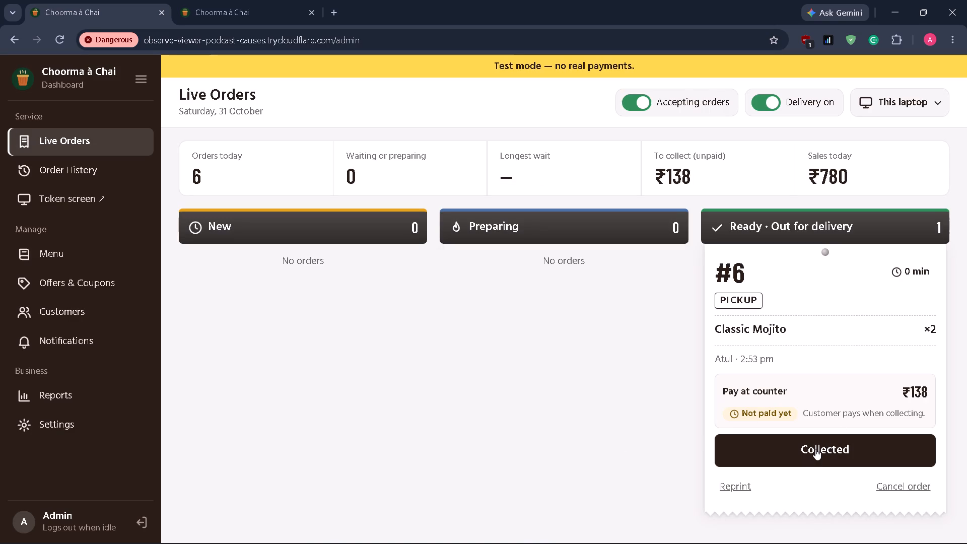
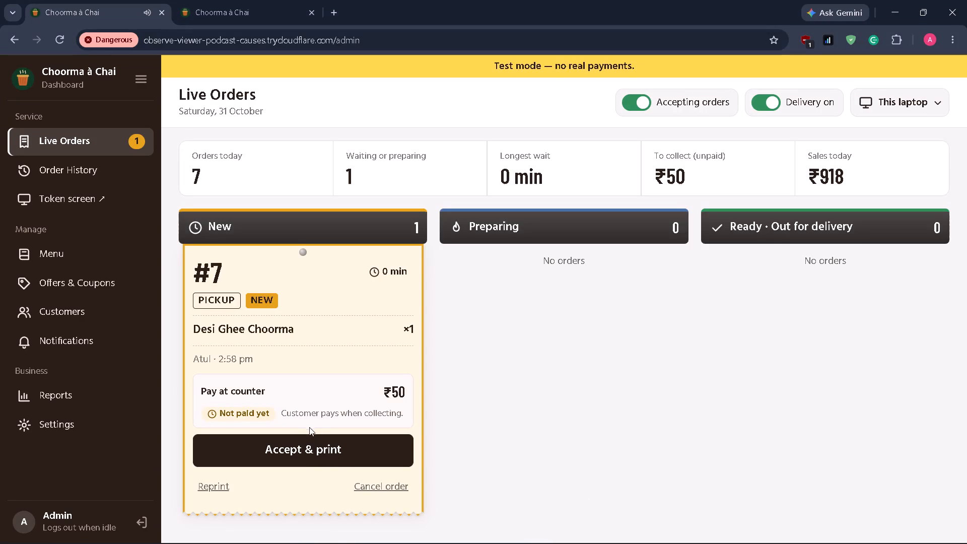
Process pickup order #7 from acceptance through ready to collected, without printing its kitchen slip.
click(340, 442)
click(793, 452)
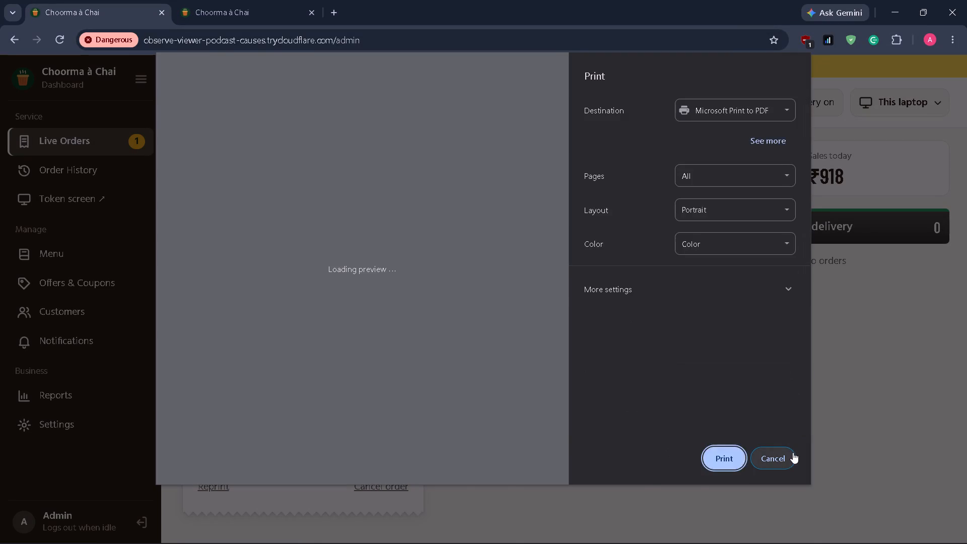
click(567, 453)
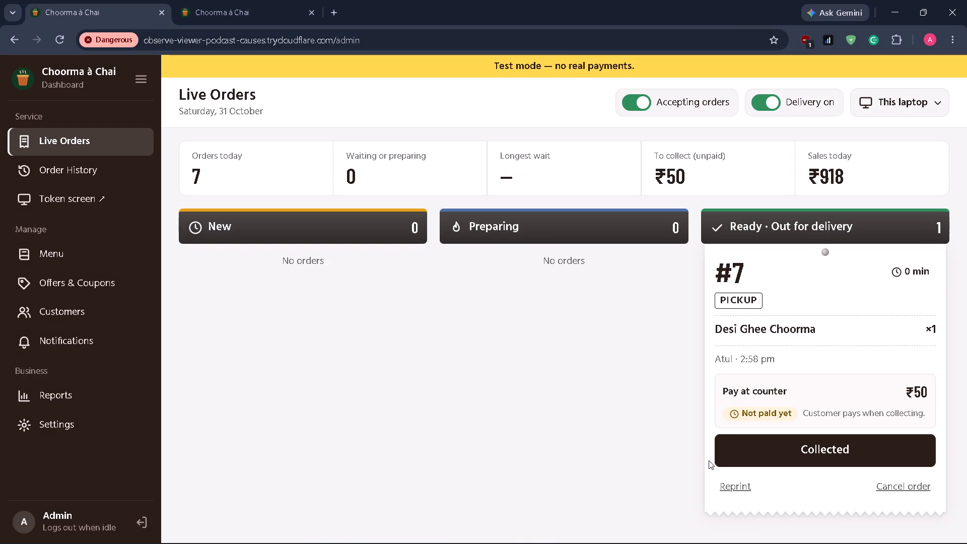
click(814, 459)
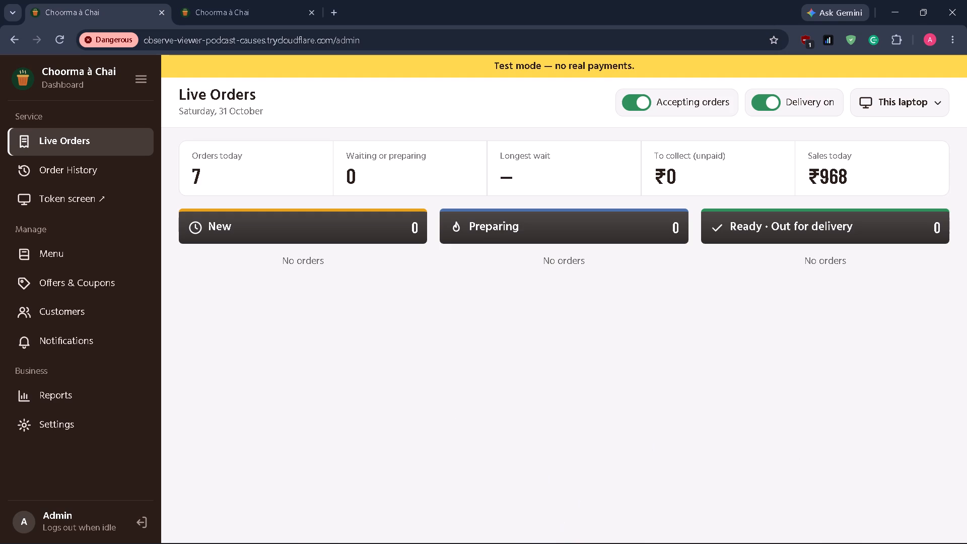
Process pickup order #8 from acceptance through ready to collected, without printing its kitchen slip.
click(378, 414)
scroll(362, 343, up, 5)
click(286, 454)
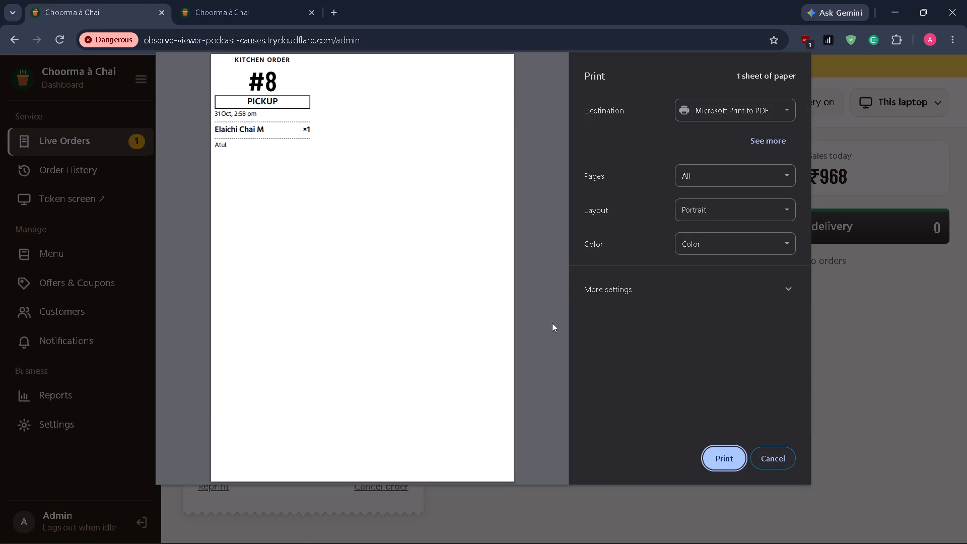
click(768, 453)
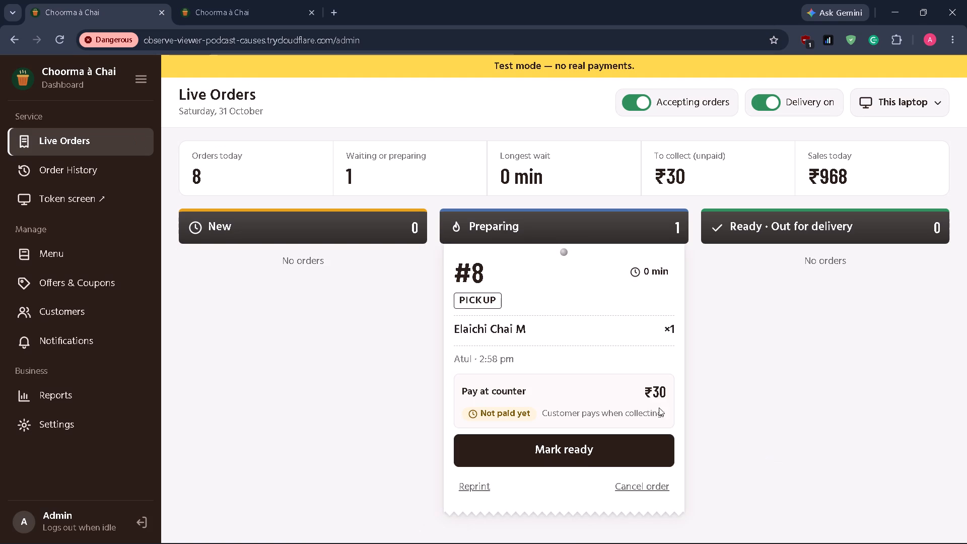
click(593, 461)
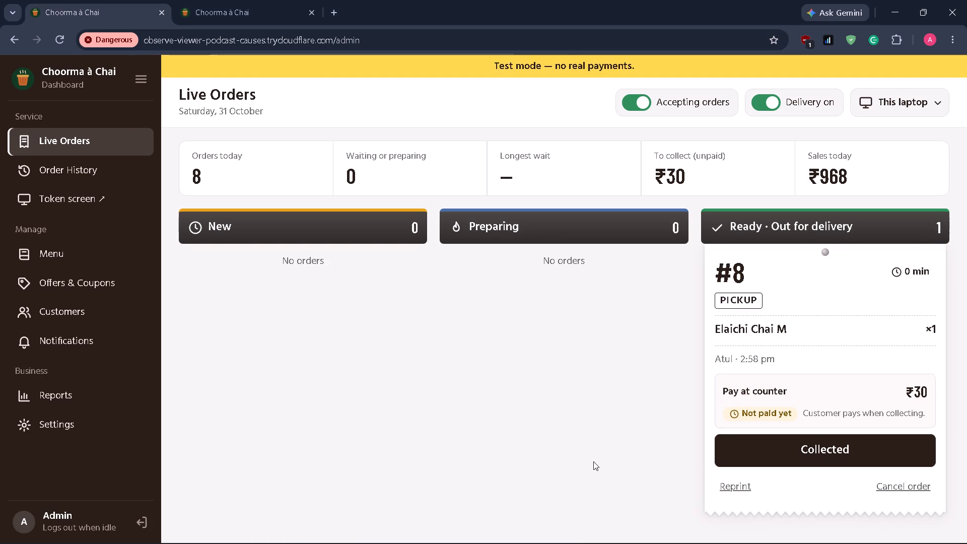
click(828, 444)
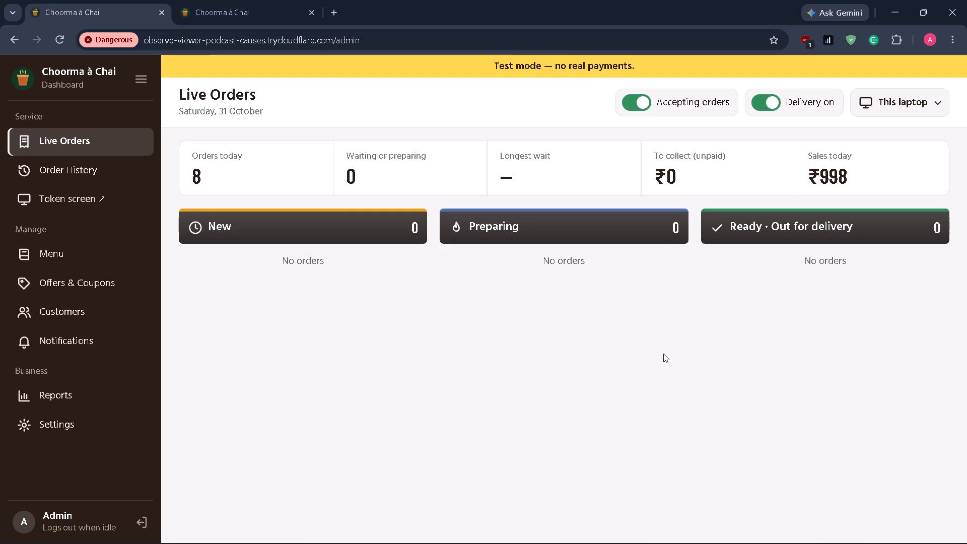
View the scan-to-order QR code page and close its browser tab.
click(223, 0)
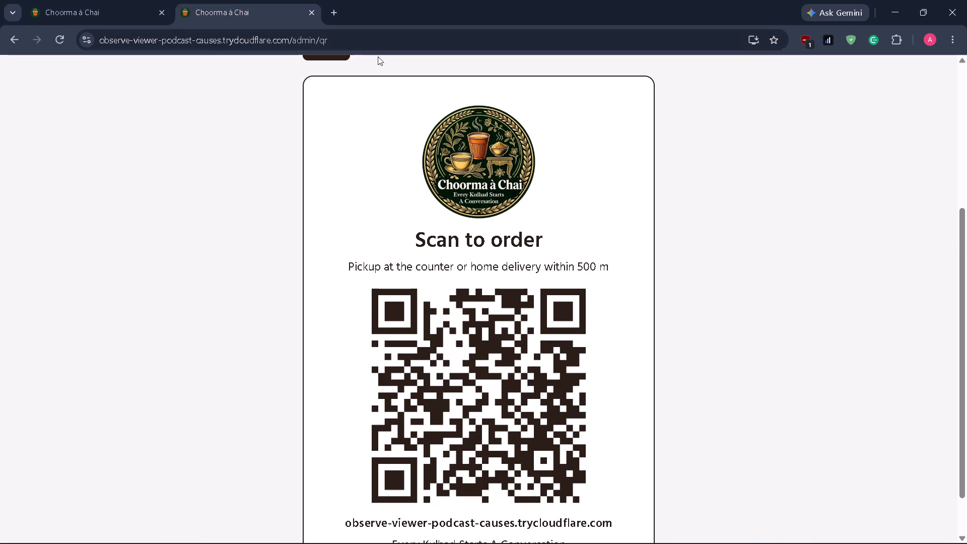
scroll(437, 102, down, 1)
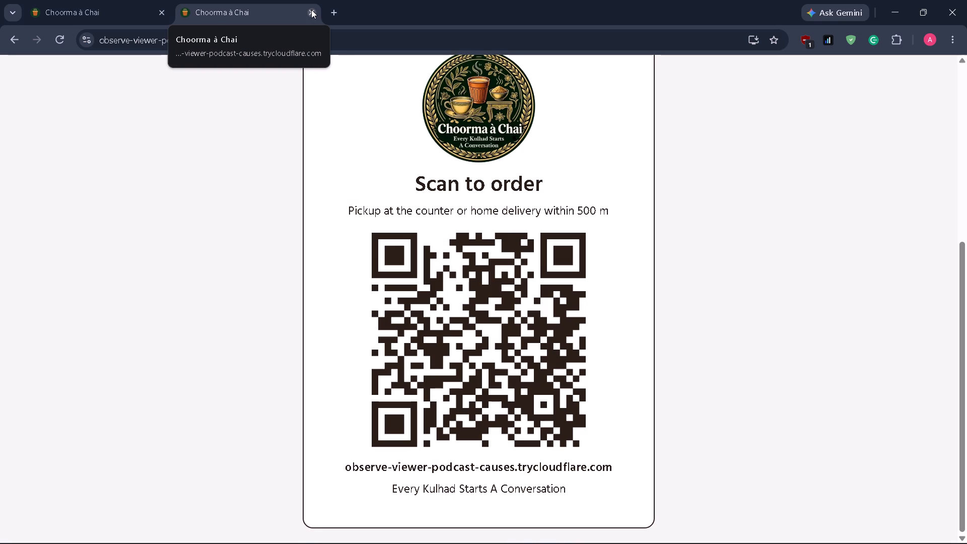
click(311, 15)
scroll(326, 210, down, 1)
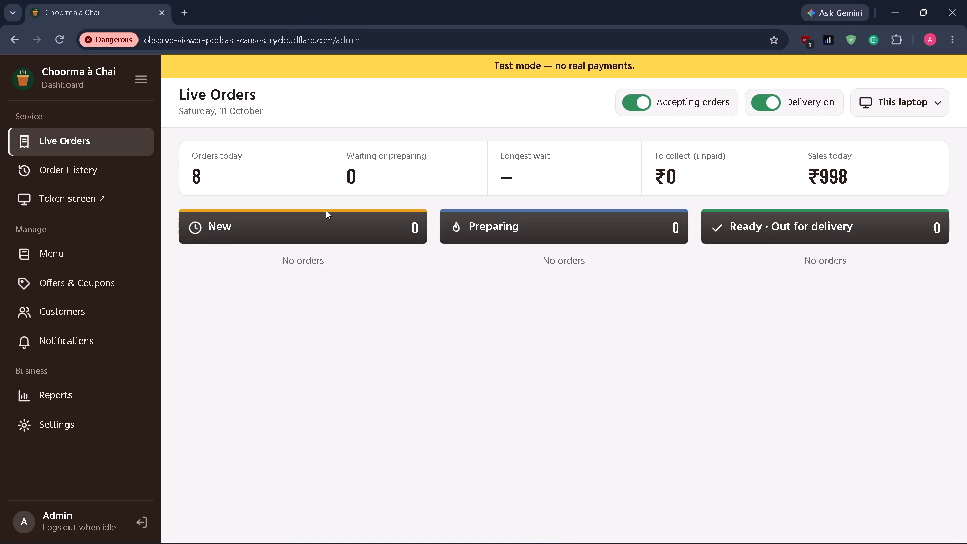
scroll(326, 210, down, 1)
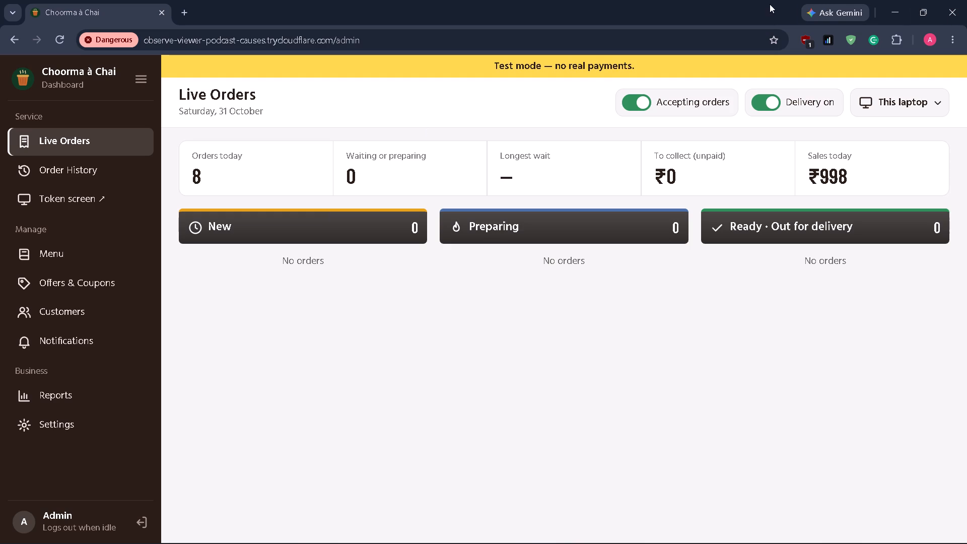
click(966, 0)
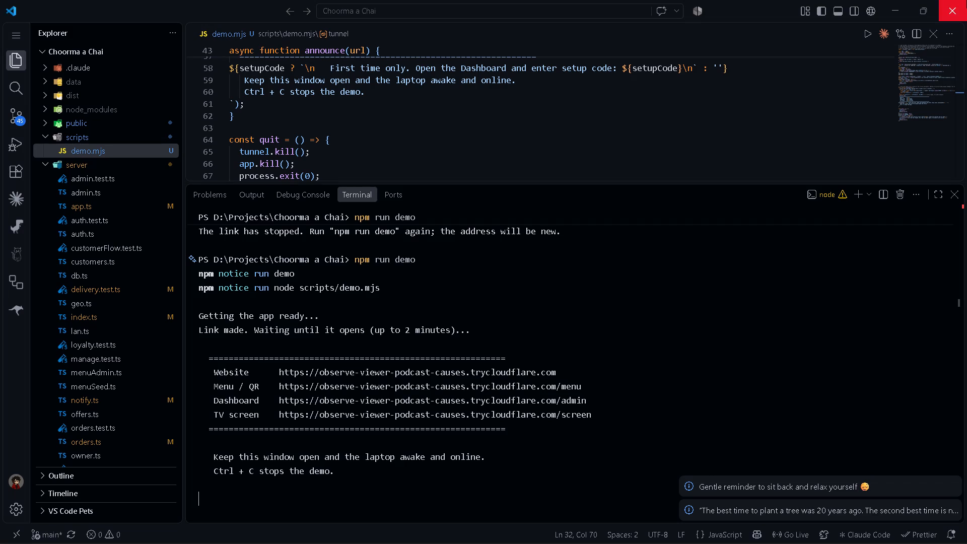